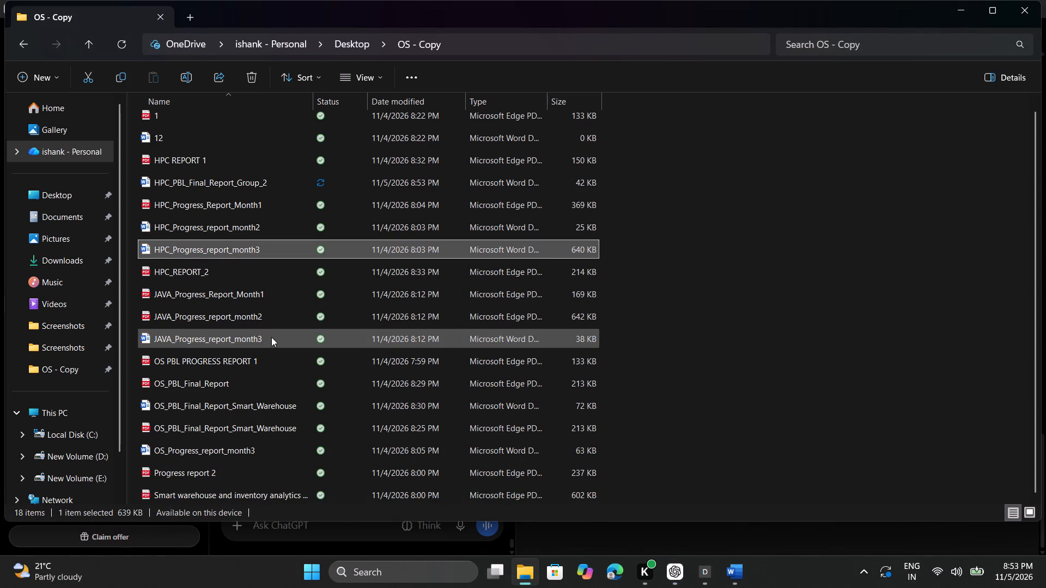
scroll(271, 337, down, 5)
scroll(224, 204, up, 2)
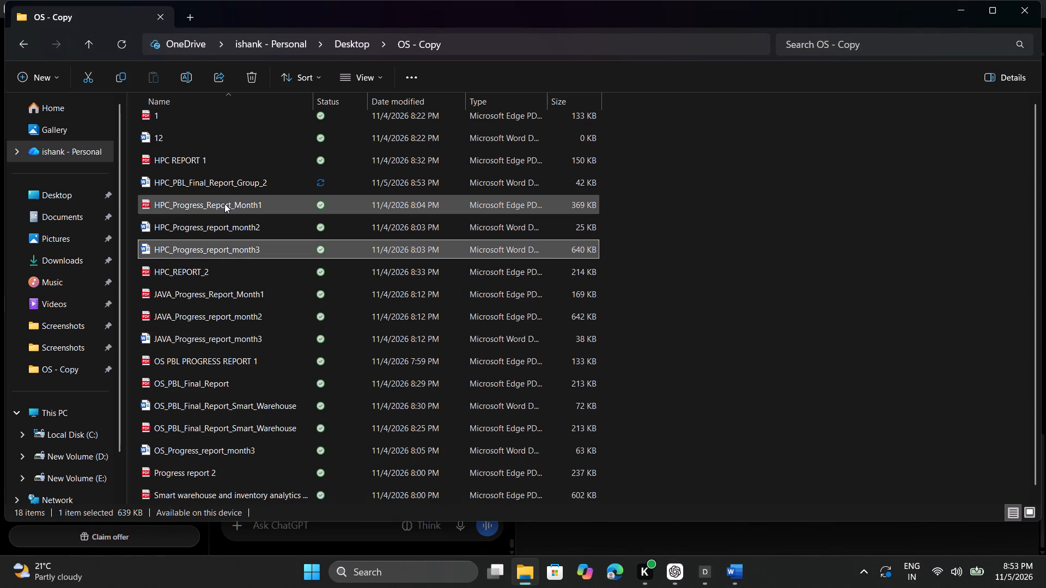
scroll(224, 204, up, 1)
click(225, 187)
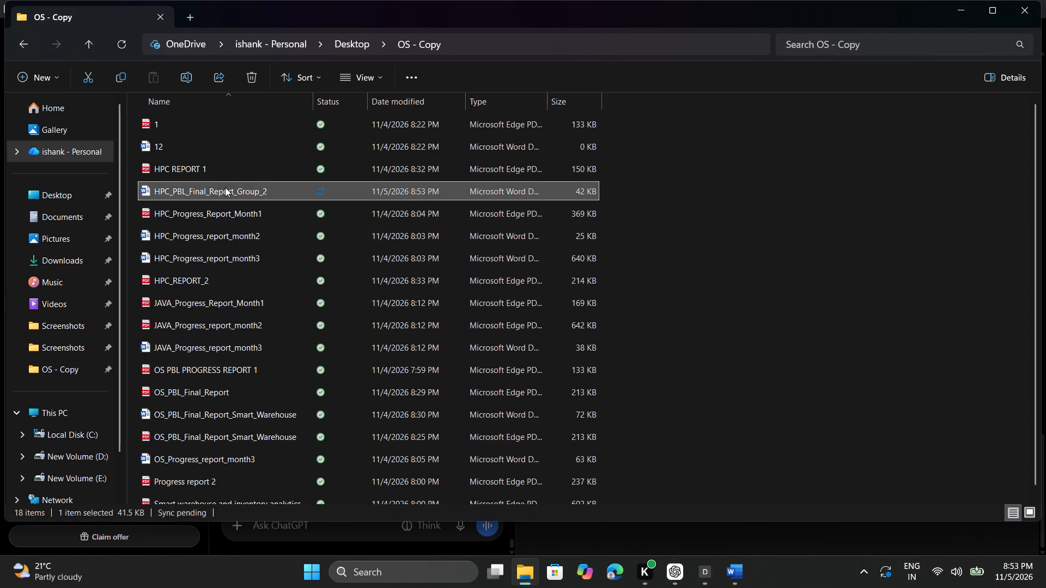
double_click(225, 187)
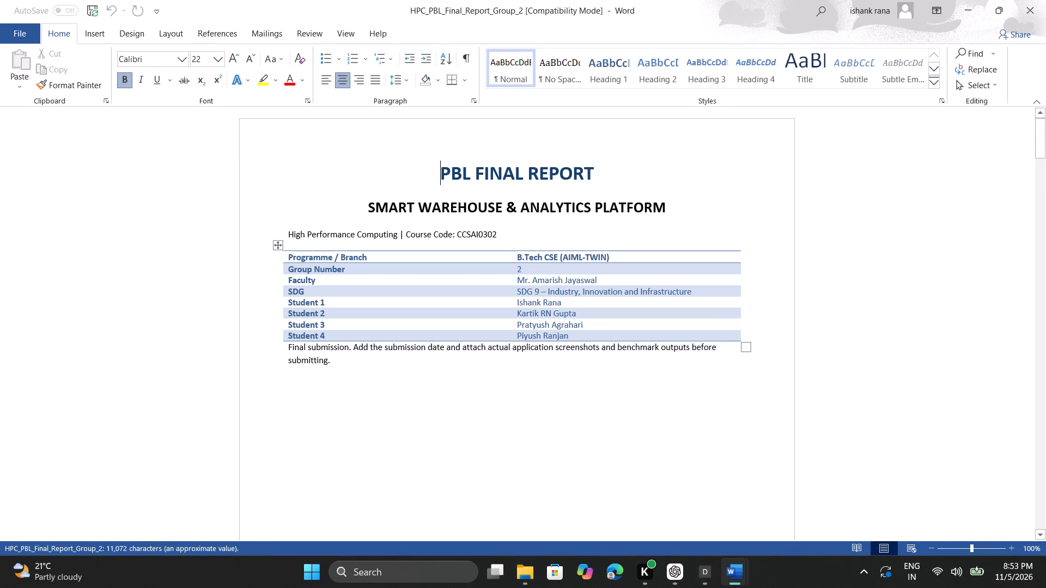
Delete section 11.1 Performance Results, including its heading, placeholder table and the note beneath it.
scroll(518, 321, down, 5)
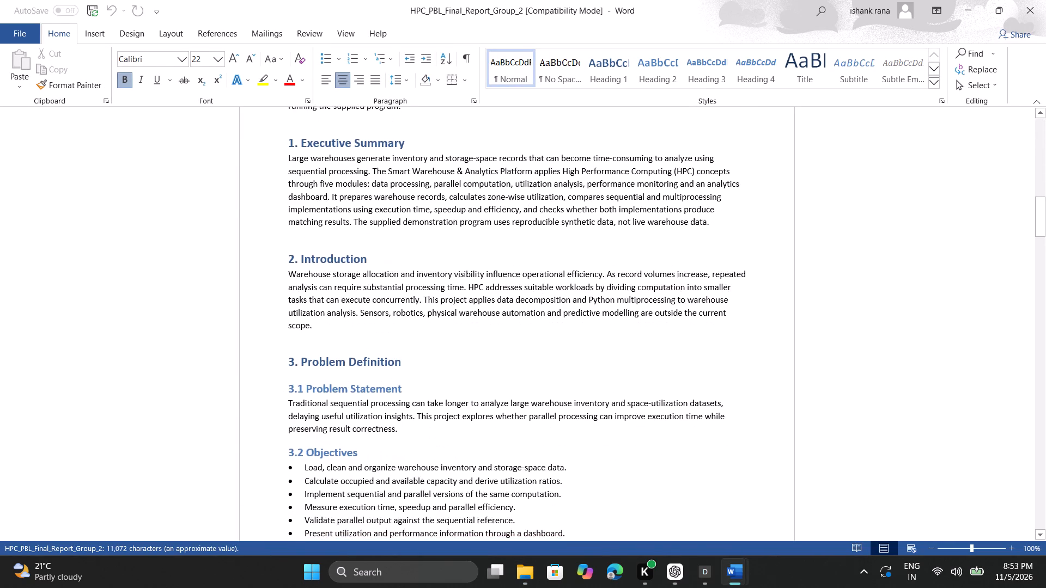
scroll(518, 321, down, 7)
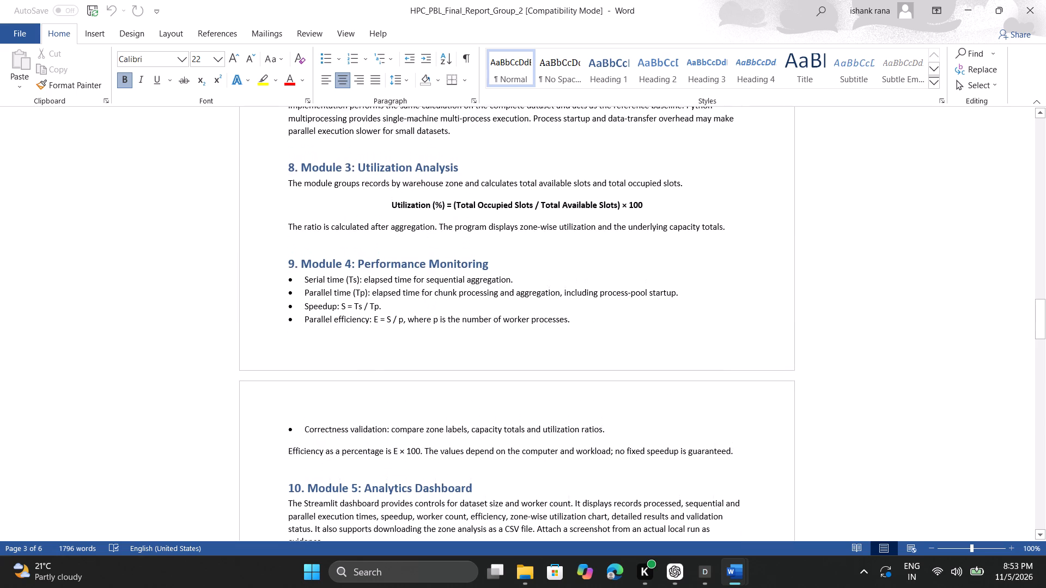
scroll(518, 321, down, 3)
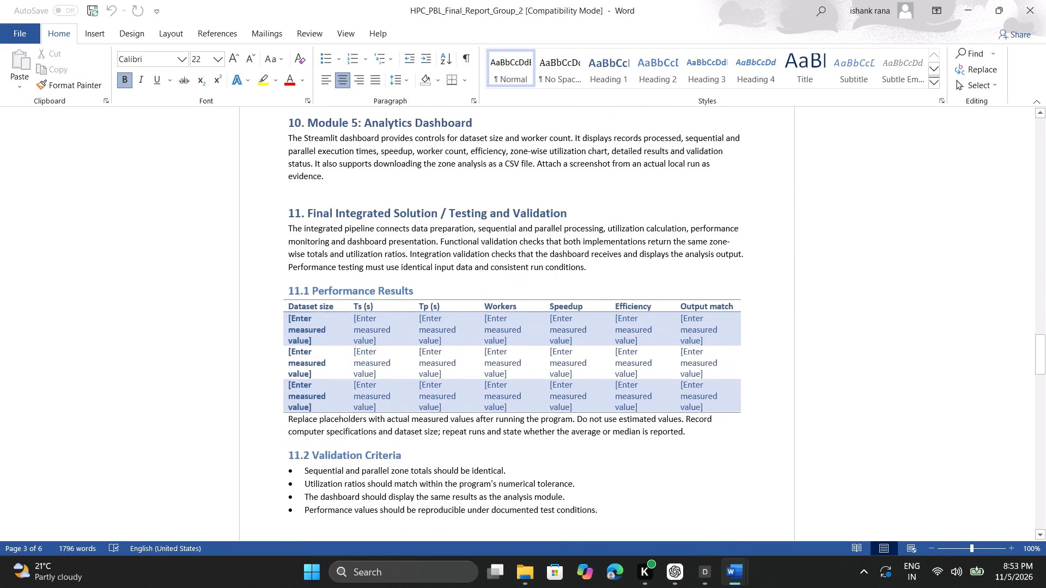
scroll(518, 321, down, 1)
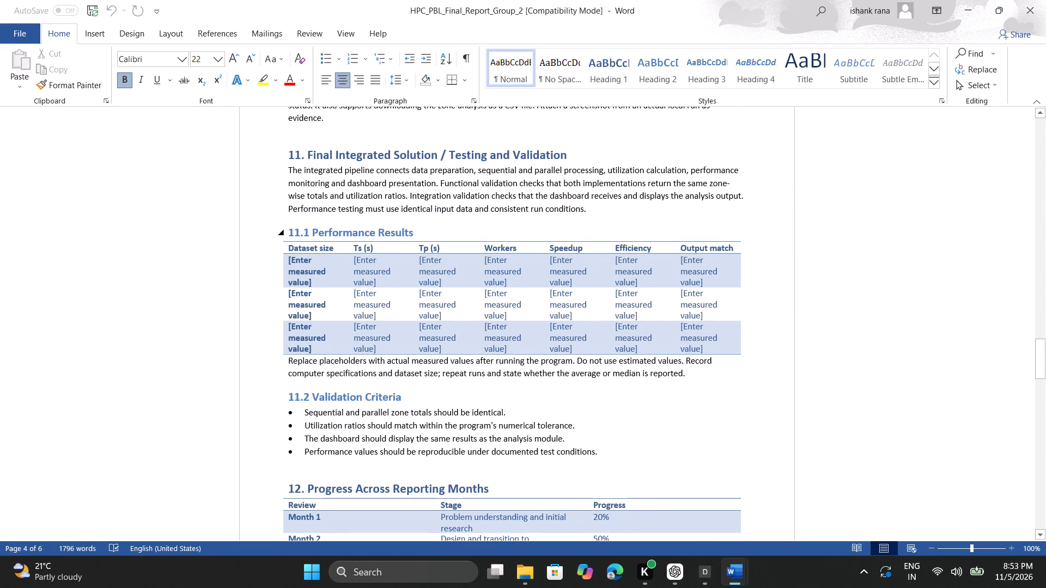
drag(289, 232, 694, 376)
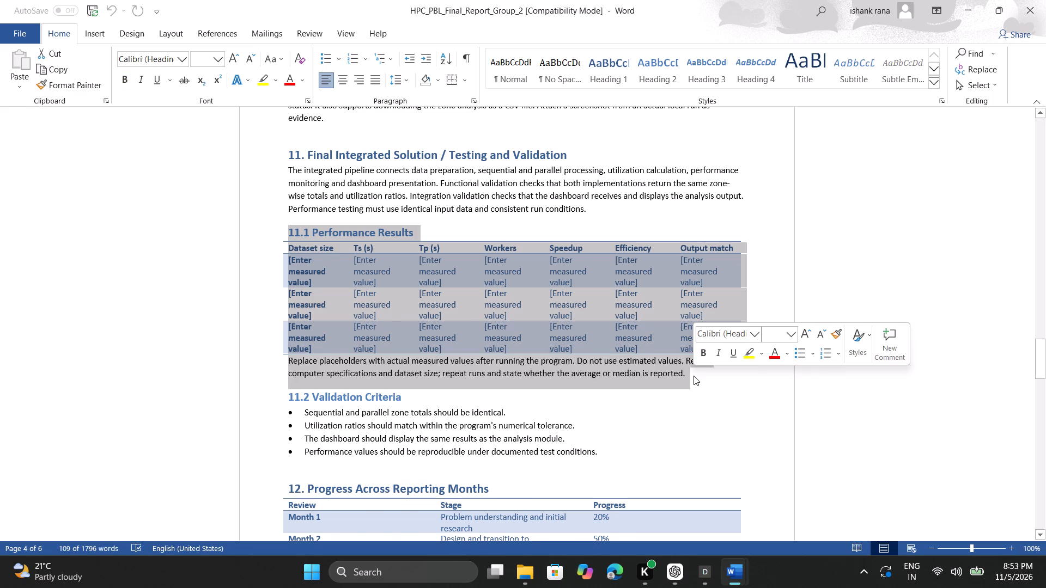
key(BackSpace)
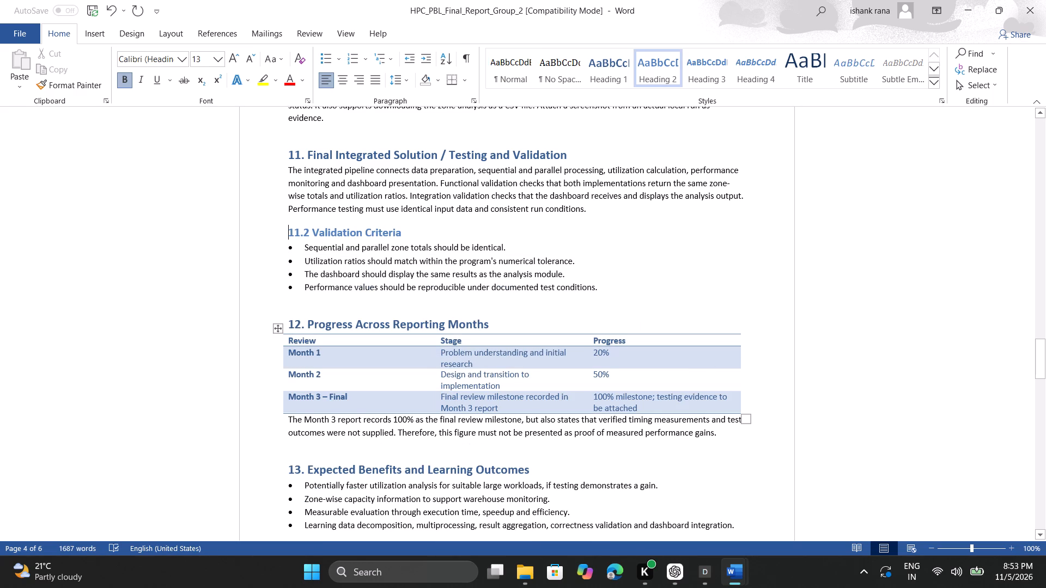
Renumber the Validation Criteria heading as 11.1.
click(313, 236)
key(BackSpace)
key(1)
key(BackSpace)
key(BackSpace)
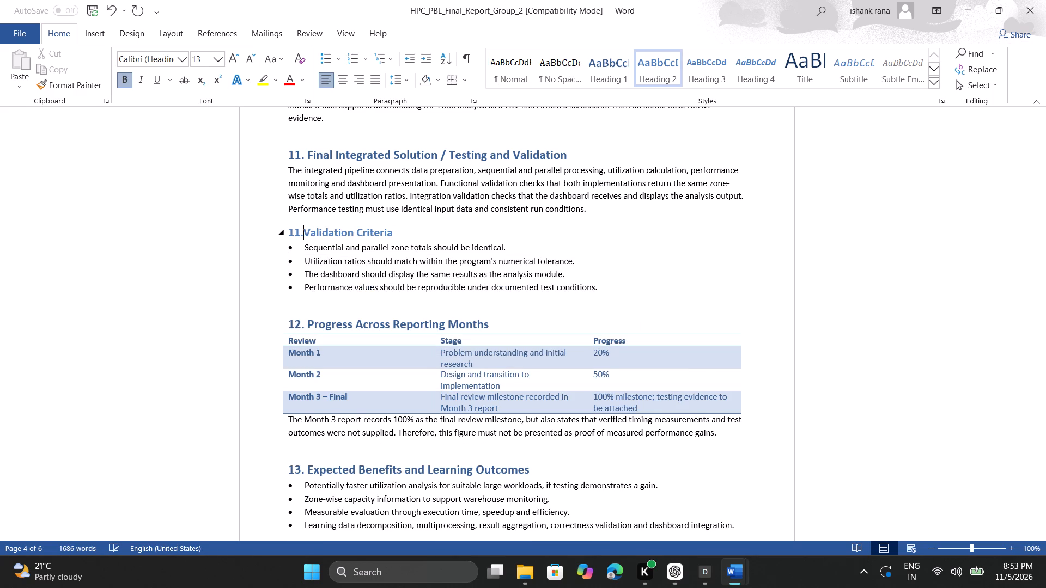
text(1)
key(space)
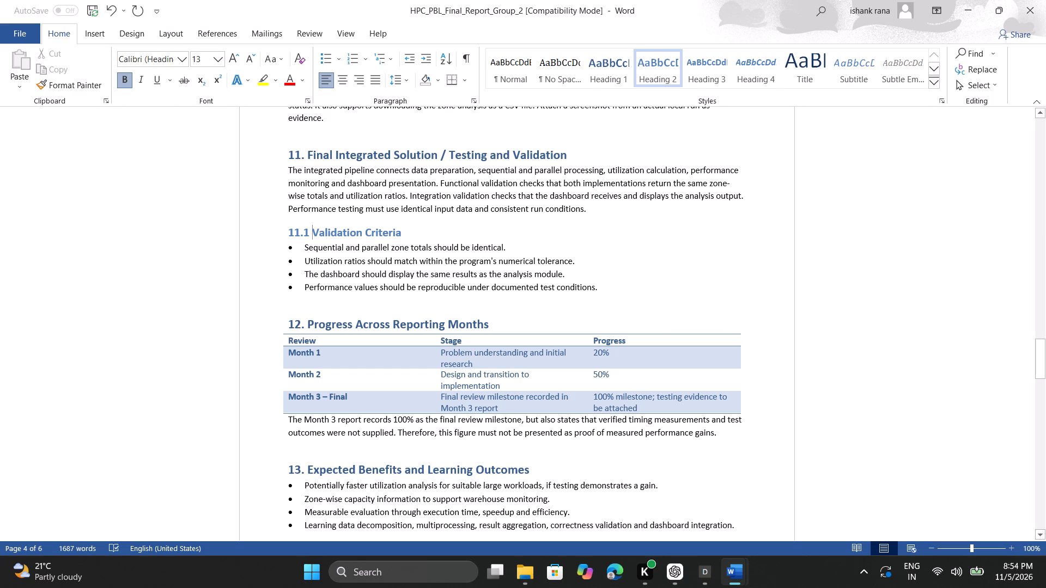
Look through the rest of the report from section 12 to the end of Appendix A.
scroll(470, 244, down, 1)
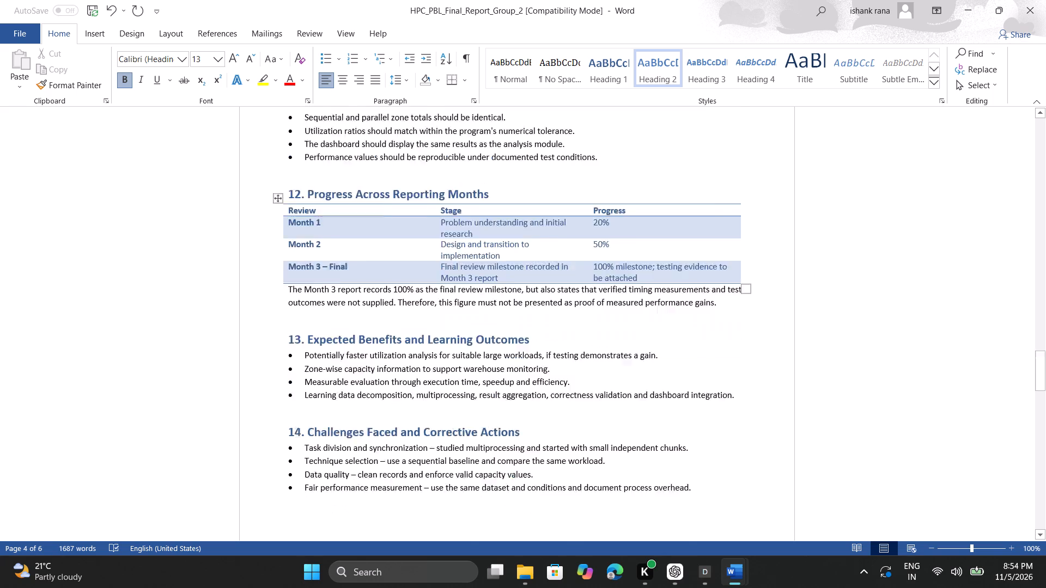
scroll(470, 244, down, 1)
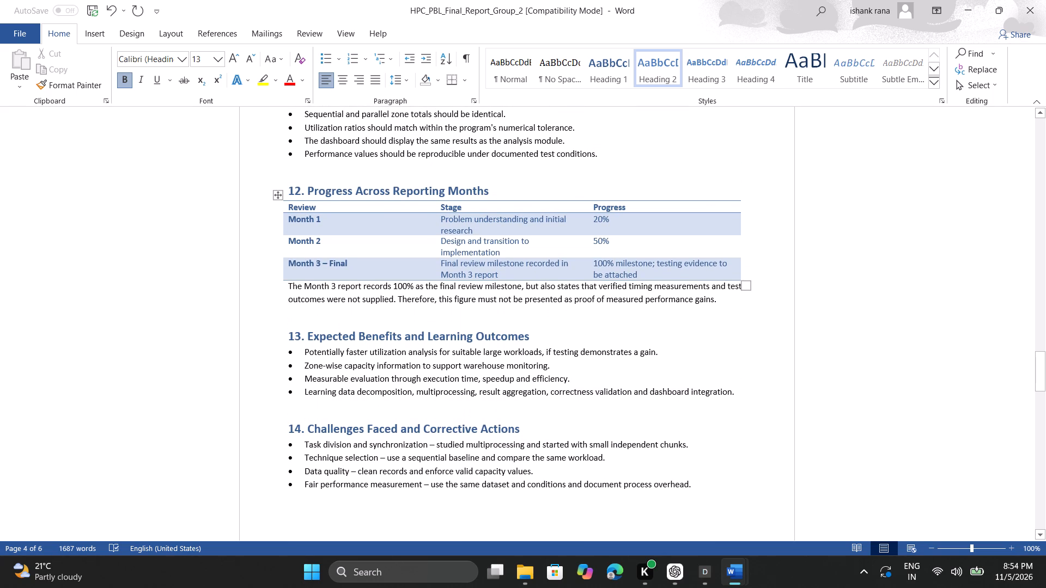
scroll(509, 284, down, 5)
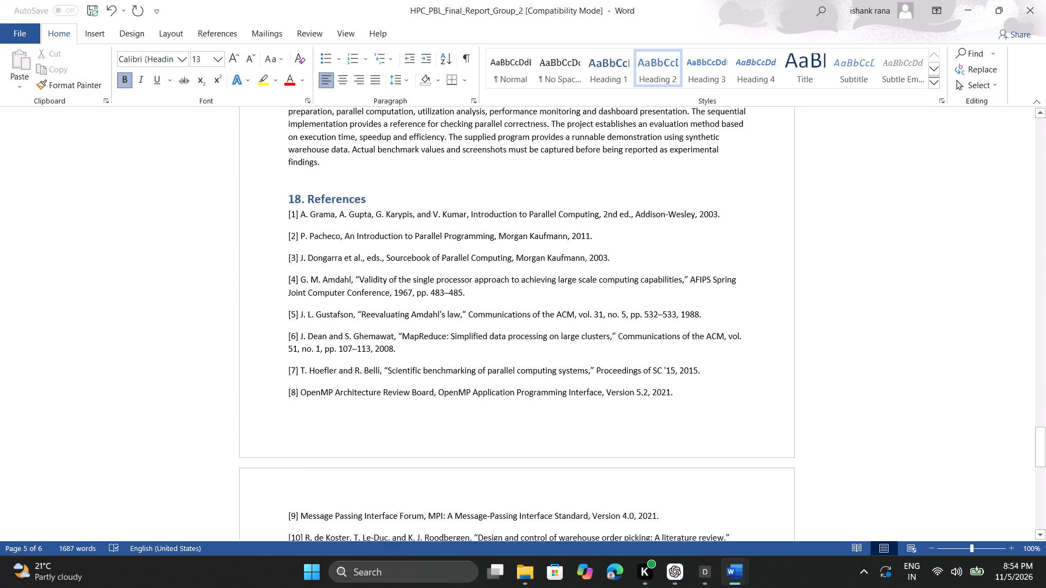
scroll(509, 284, down, 4)
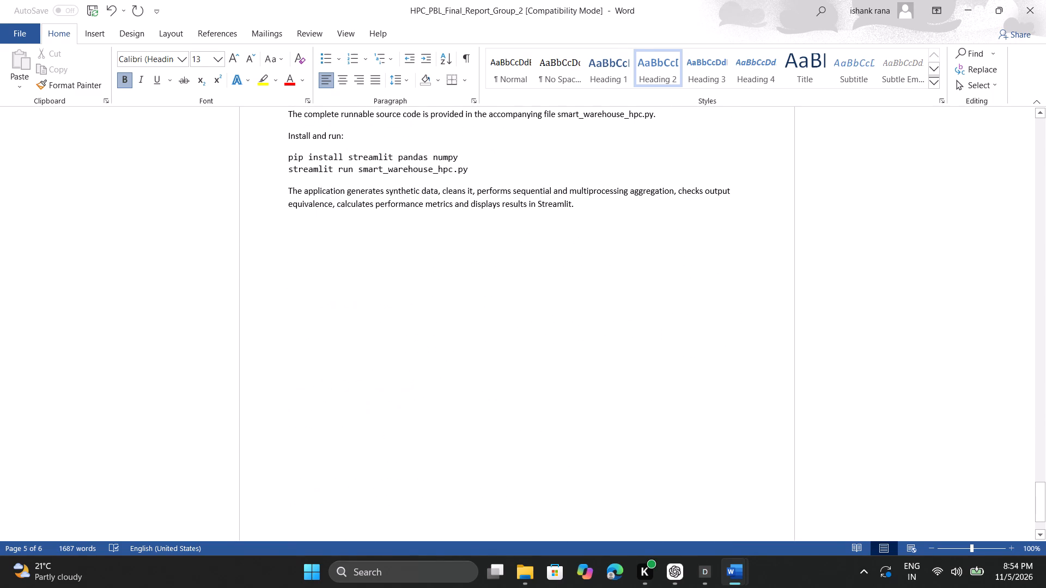
Format all text in the report as 12-point Times New Roman in black.
key(ctrl+a)
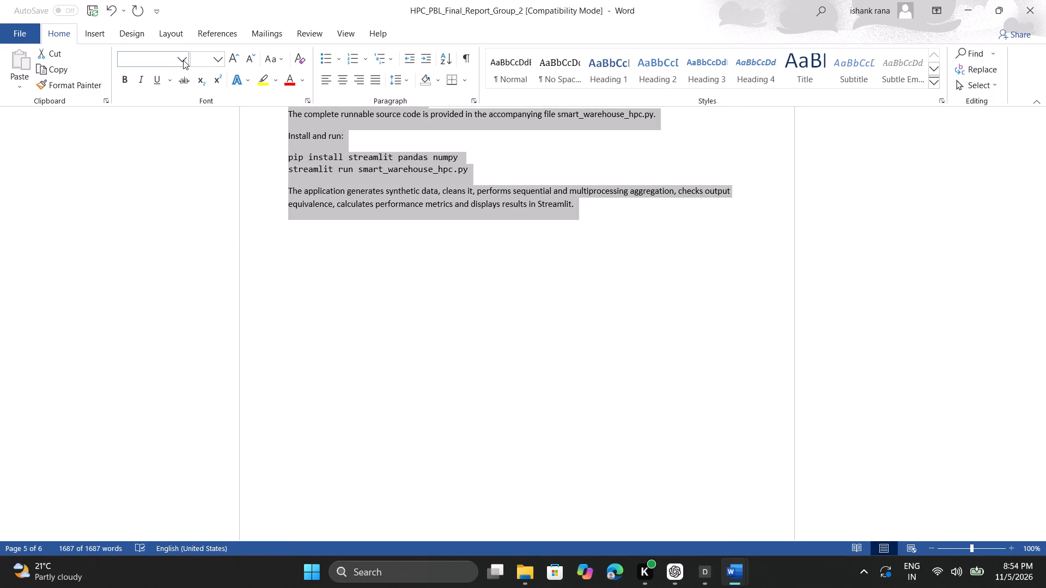
click(183, 60)
click(183, 142)
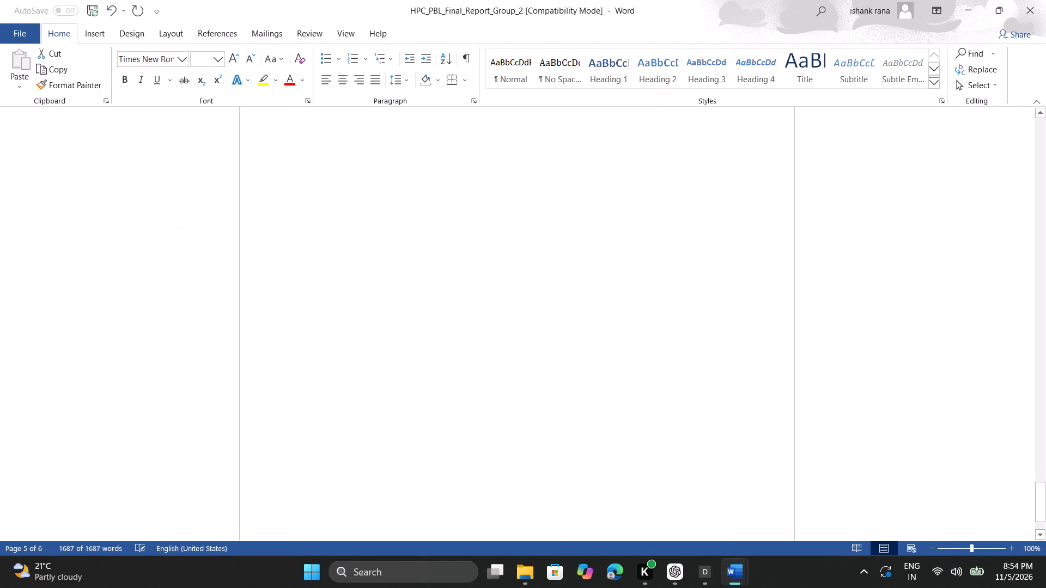
click(221, 62)
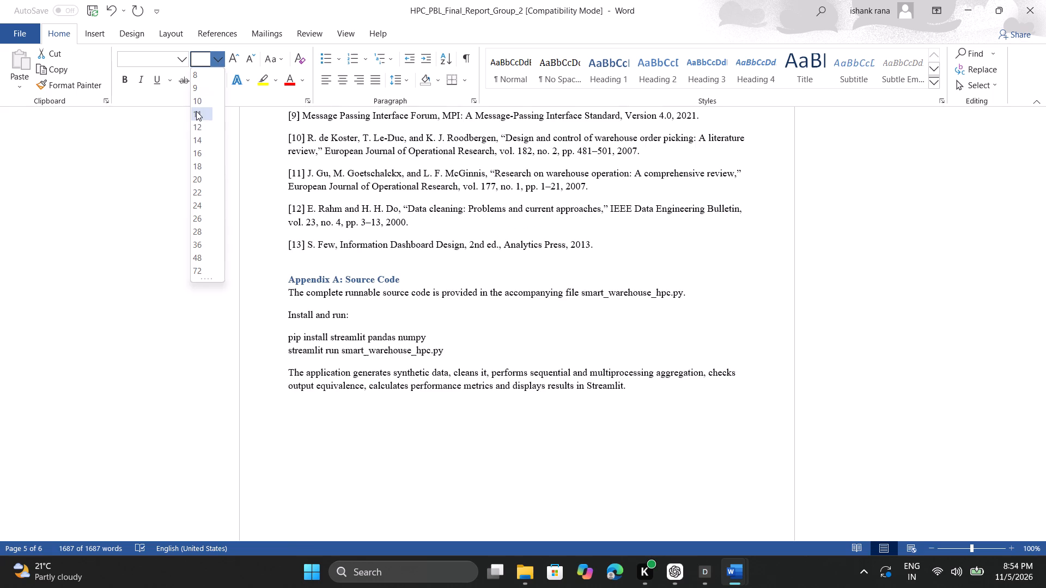
click(199, 125)
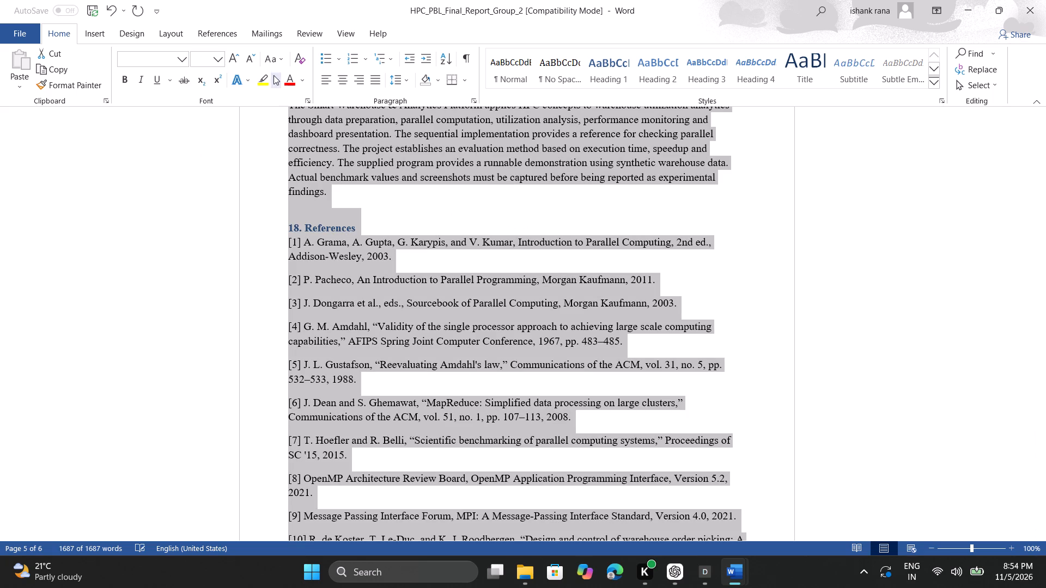
click(302, 79)
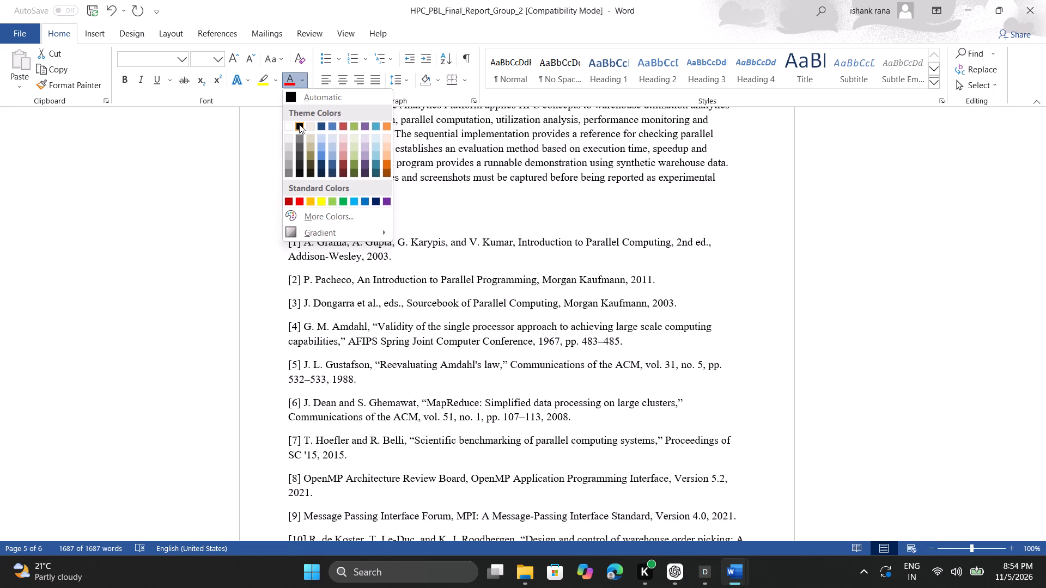
click(299, 124)
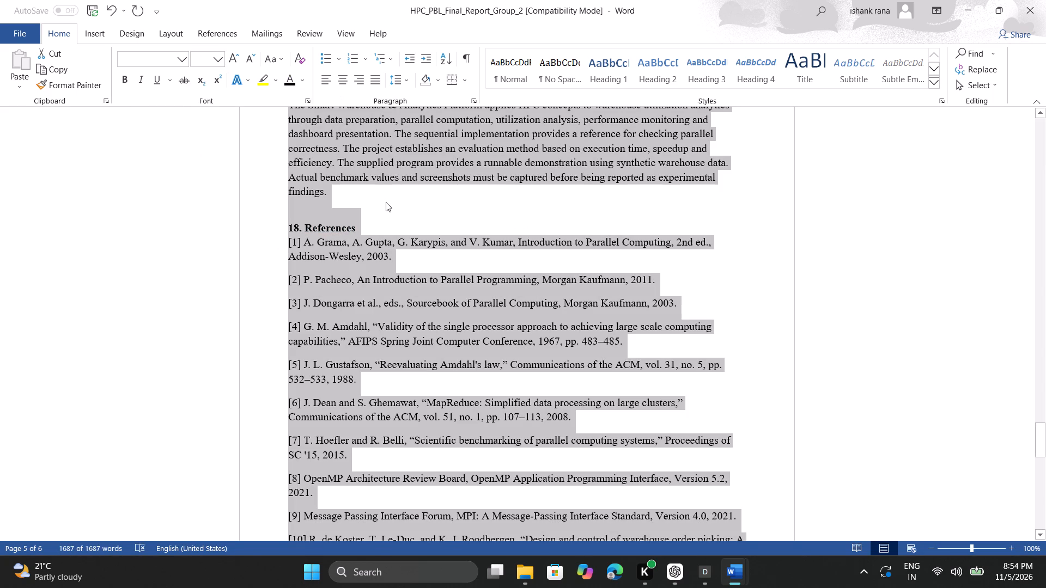
click(387, 204)
Delete the report's cover content: the titles, course line, details table and final submission note.
scroll(387, 204, up, 2)
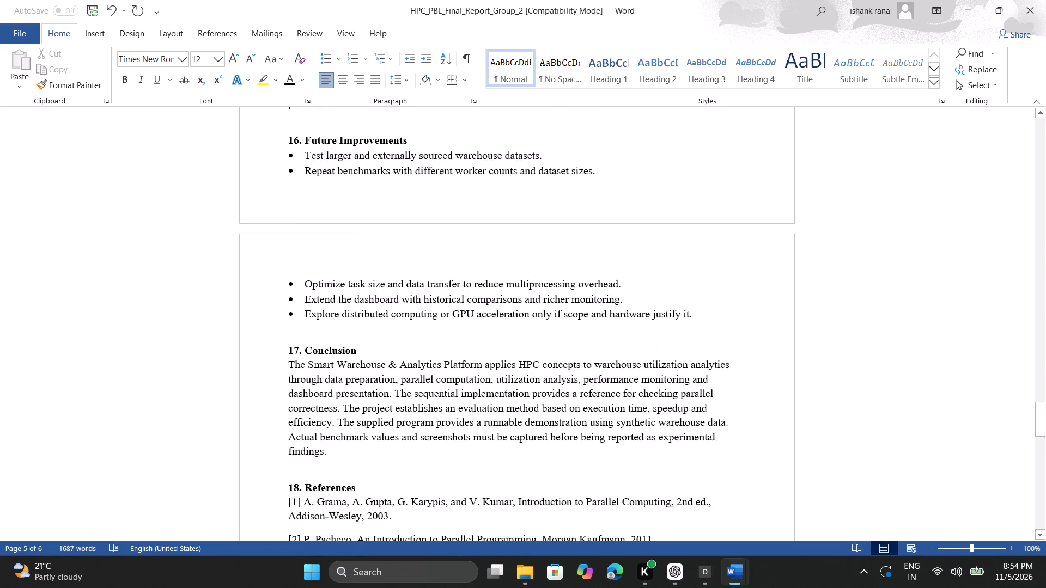
scroll(387, 204, up, 6)
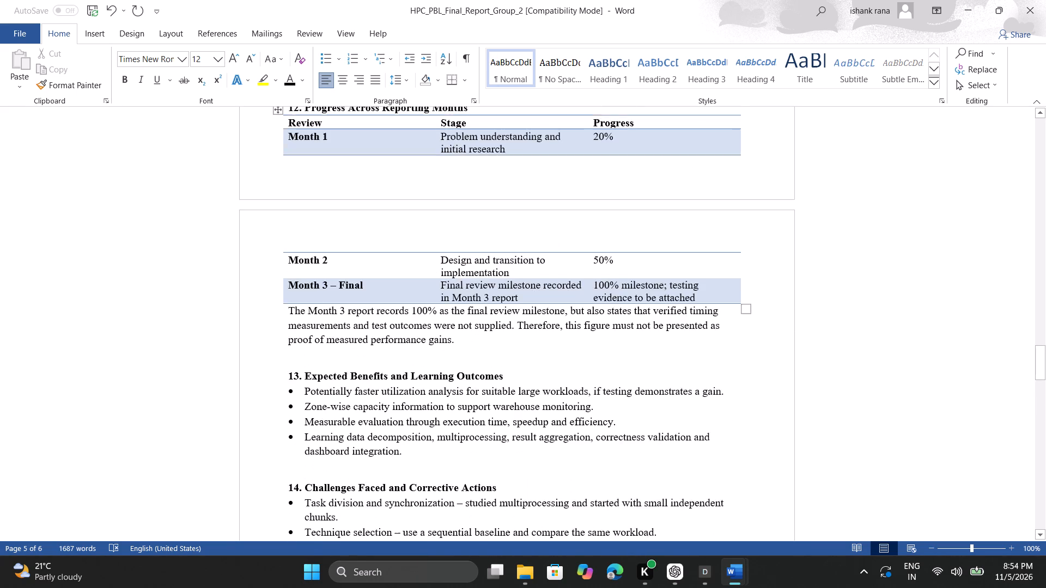
scroll(387, 204, up, 14)
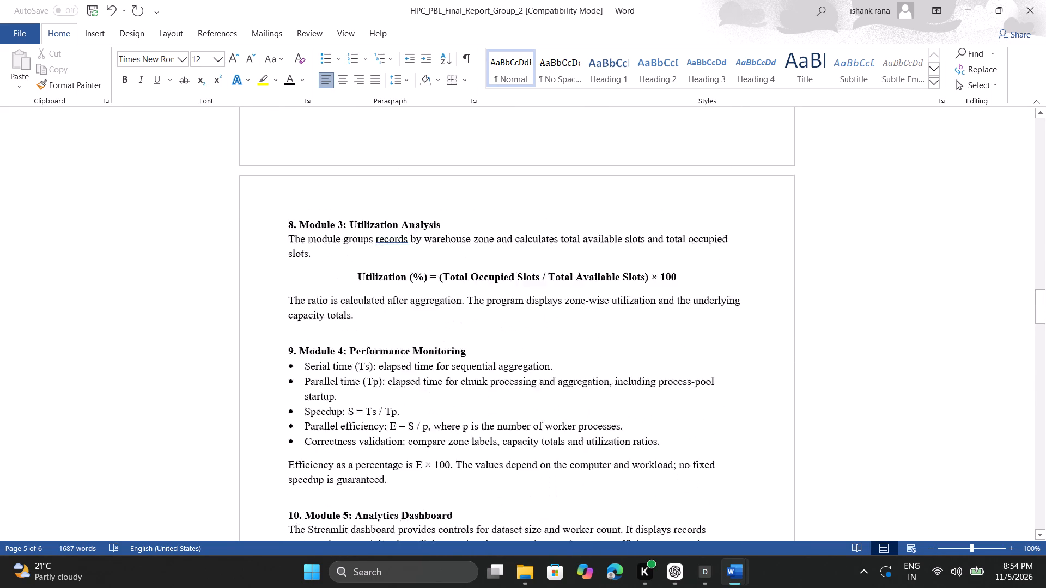
scroll(387, 204, up, 8)
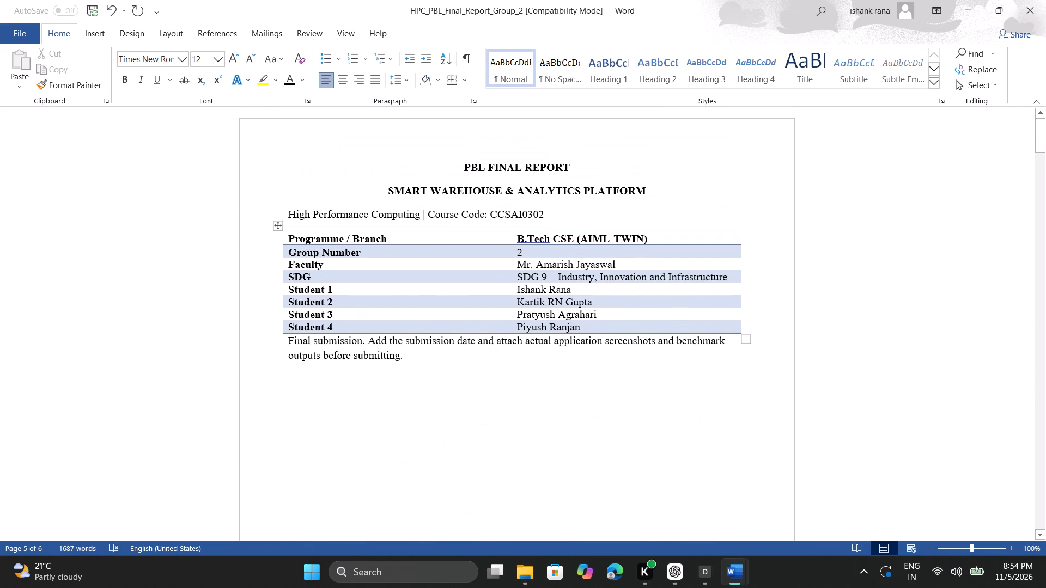
click(385, 157)
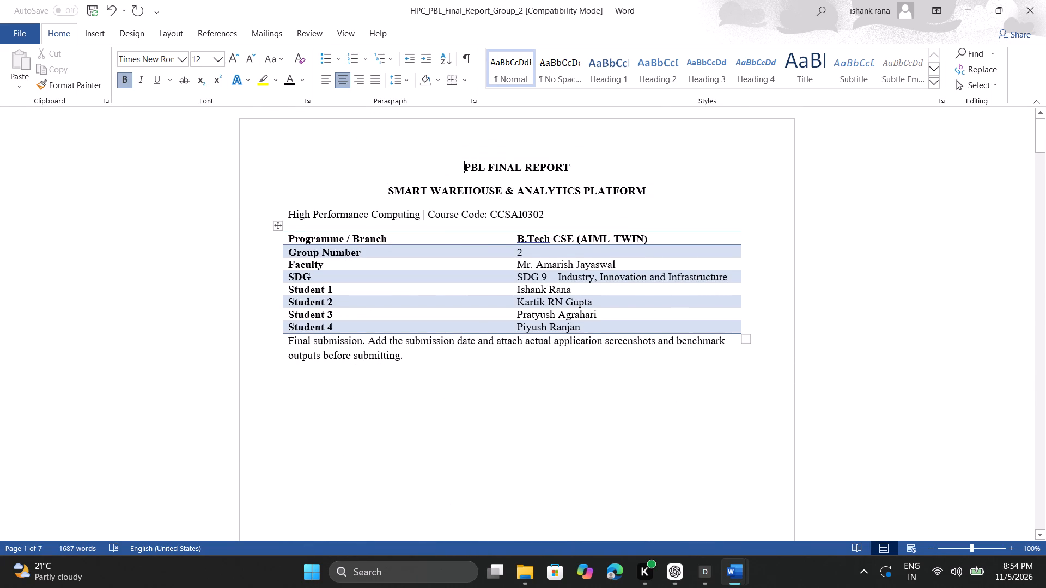
click(449, 176)
drag(542, 378, 426, 88)
key(BackSpace)
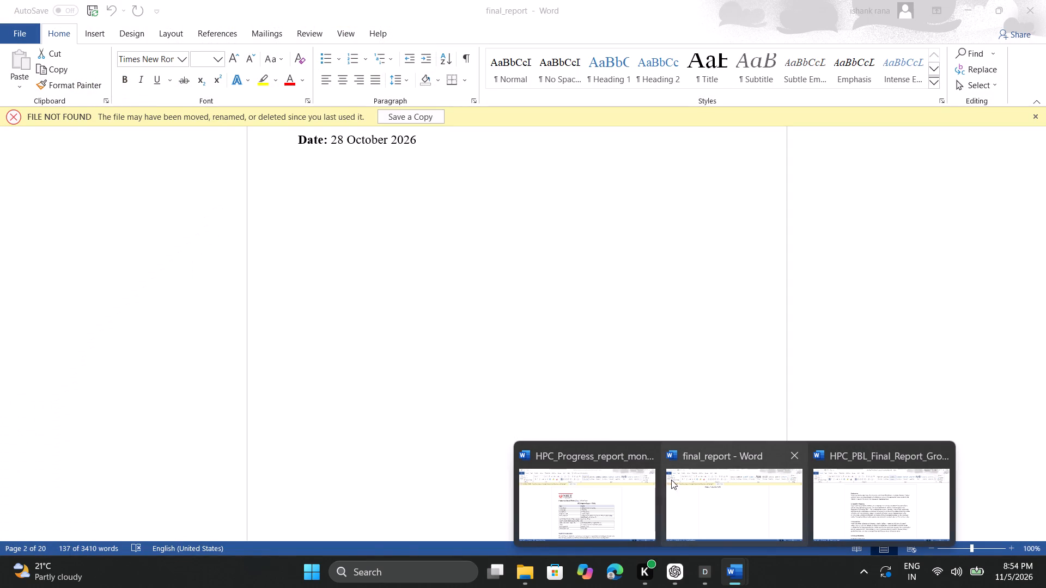
Copy the cover from final_report, with logo, program line and details table, and paste it above the Declaration heading in HPC_PBL_Final_Report_Group_2.
click(641, 477)
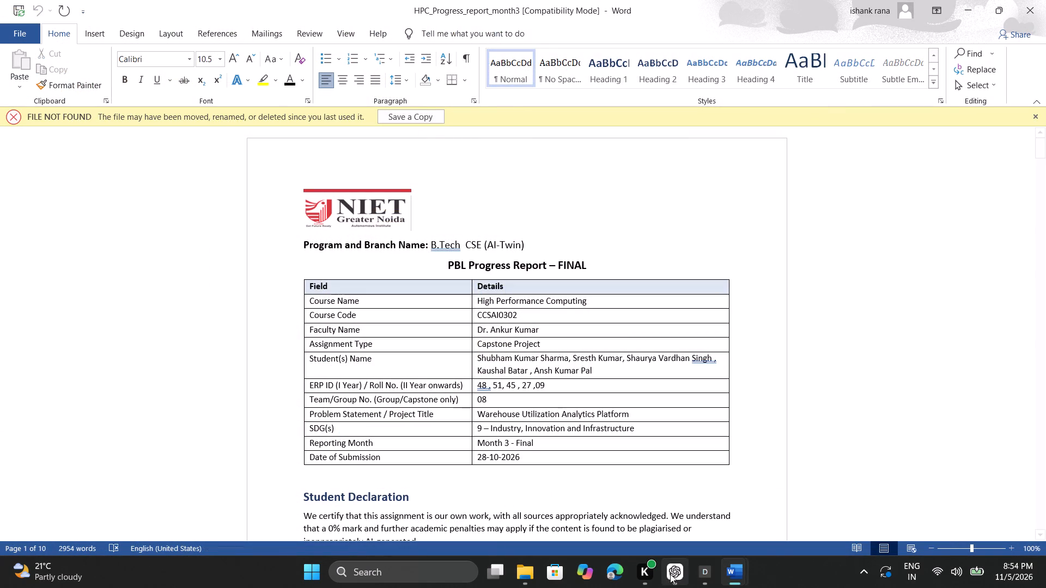
click(744, 520)
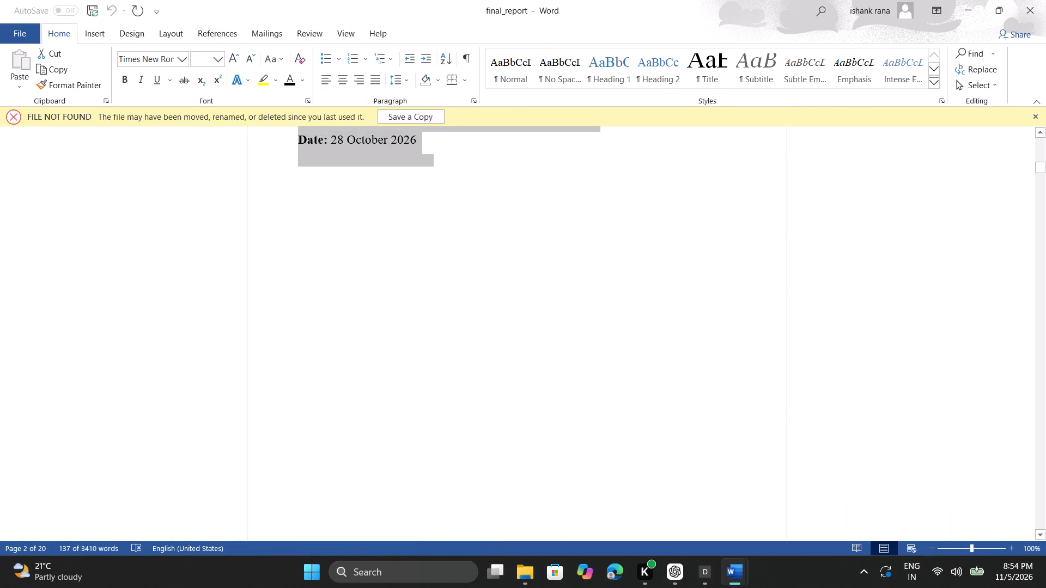
scroll(634, 402, up, 12)
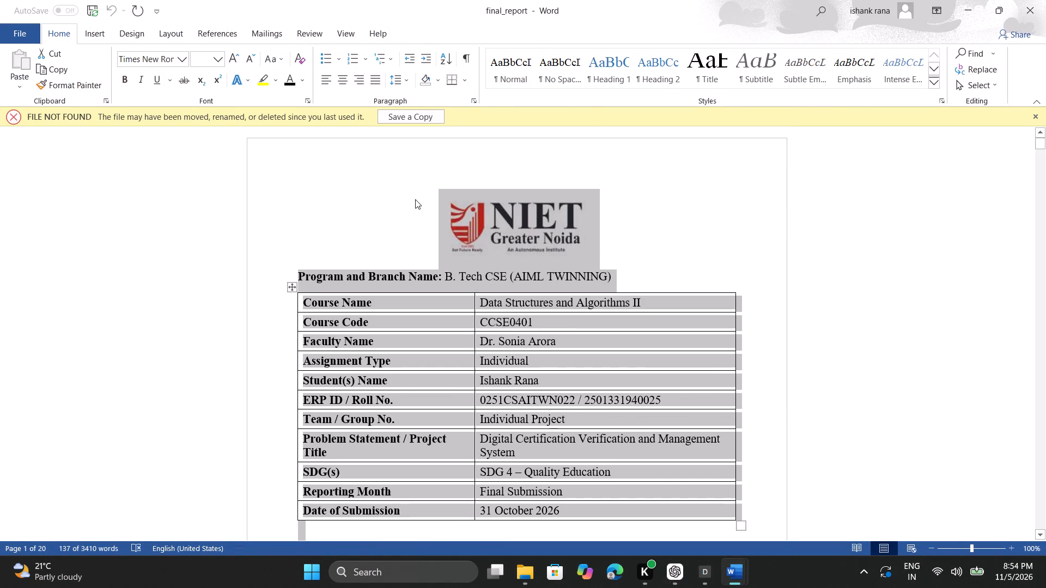
click(415, 199)
drag(412, 182, 475, 469)
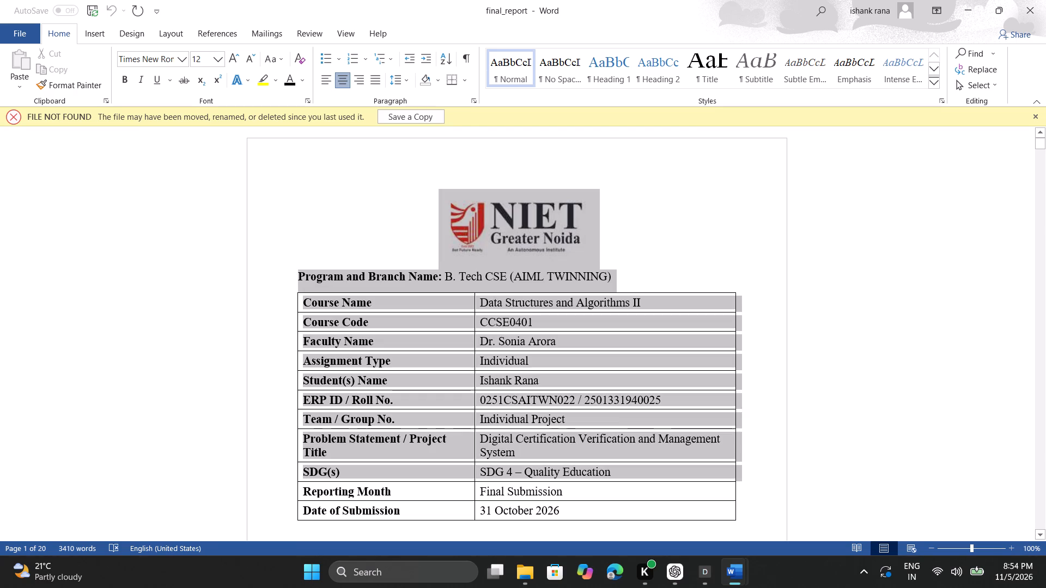
drag(475, 469, 474, 552)
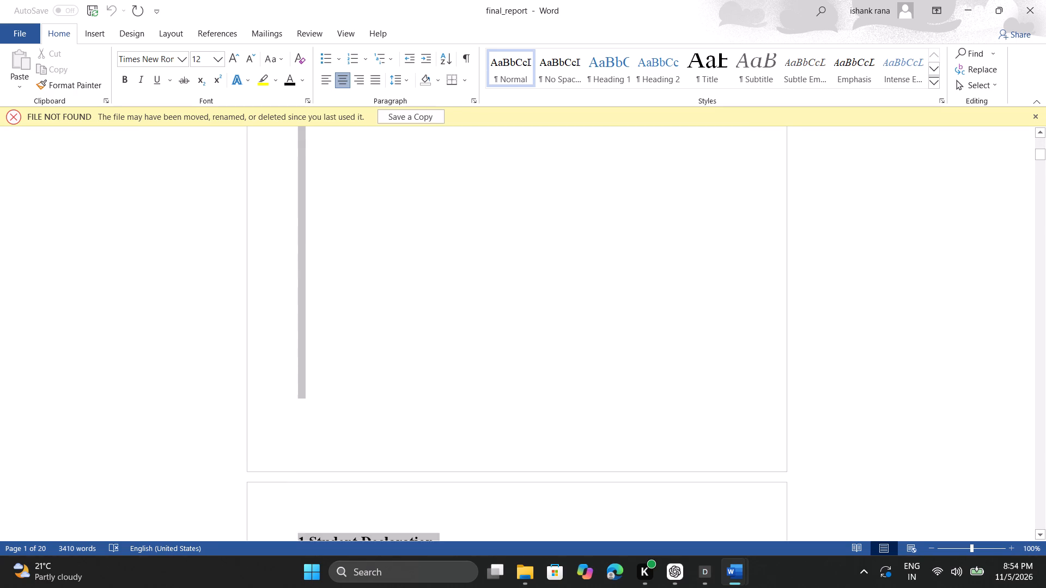
drag(474, 552, 411, 336)
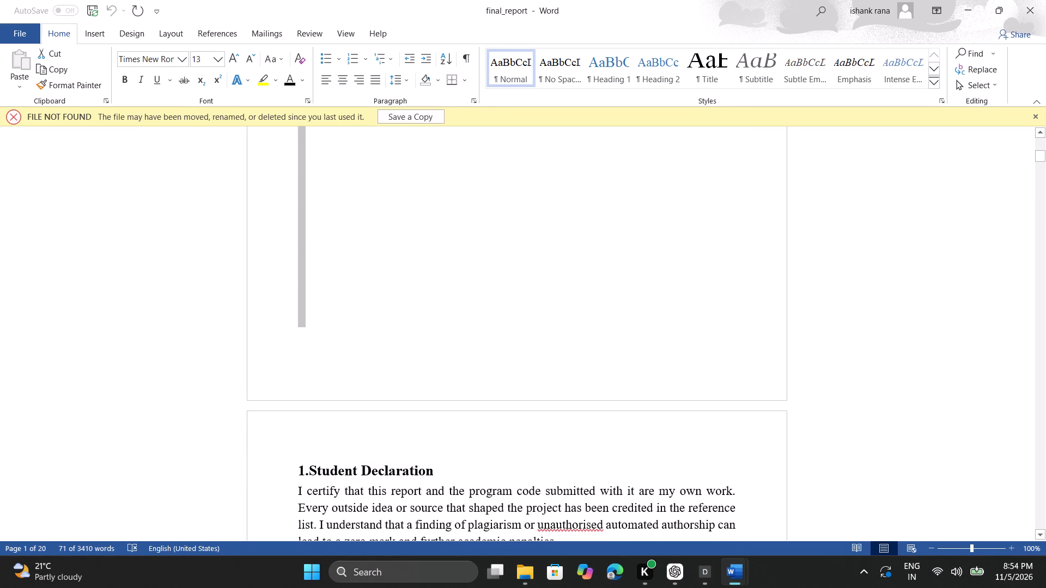
key(ctrl+c)
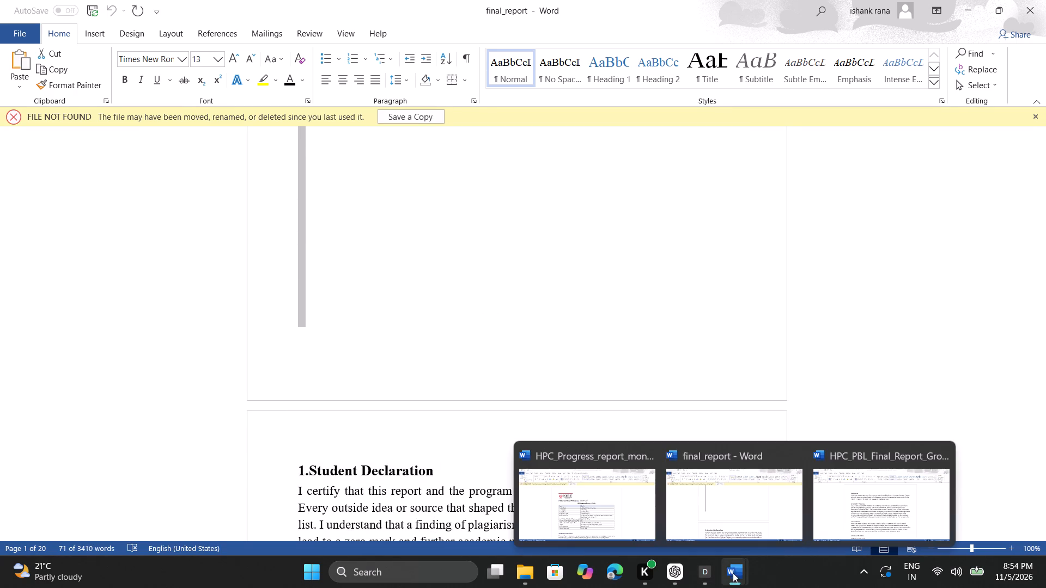
click(870, 492)
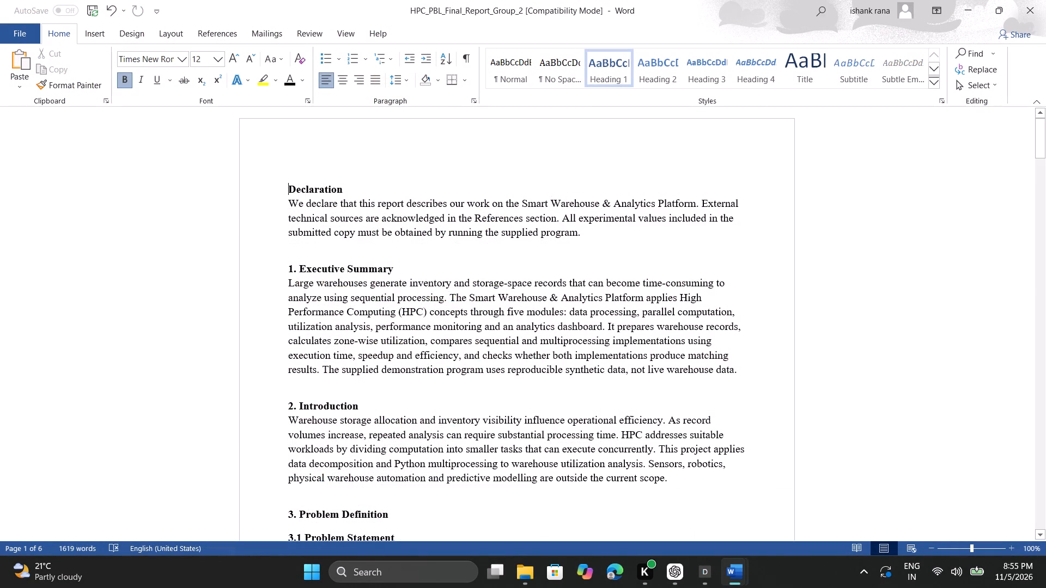
key(ctrl+v)
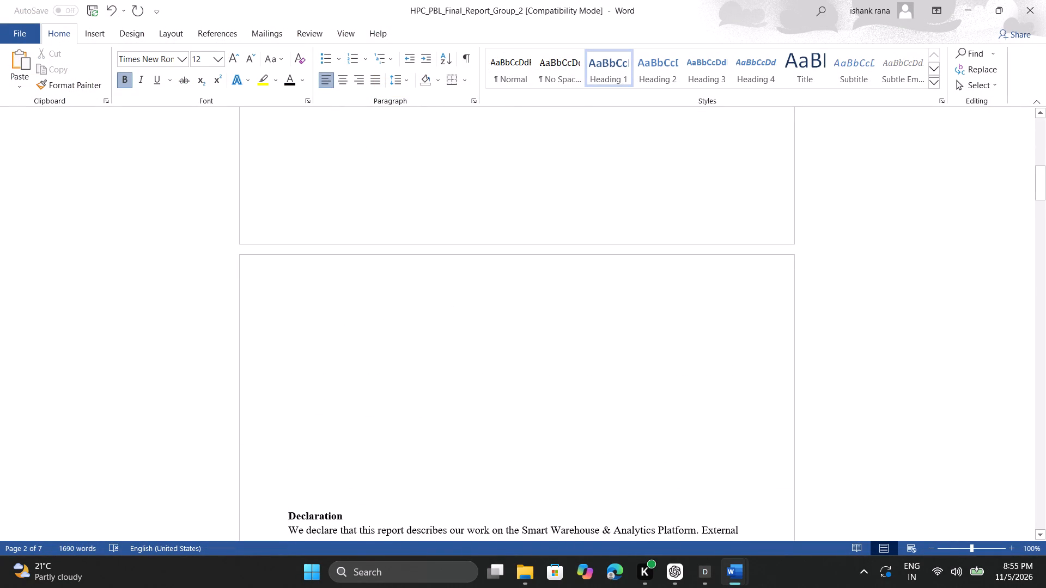
Remove the blank lines above the Declaration heading so it starts at the top of page 2.
key(BackSpace)
key(BackSpace)
key(BackSpace)
key(BackSpace)
key(BackSpace)
key(BackSpace)
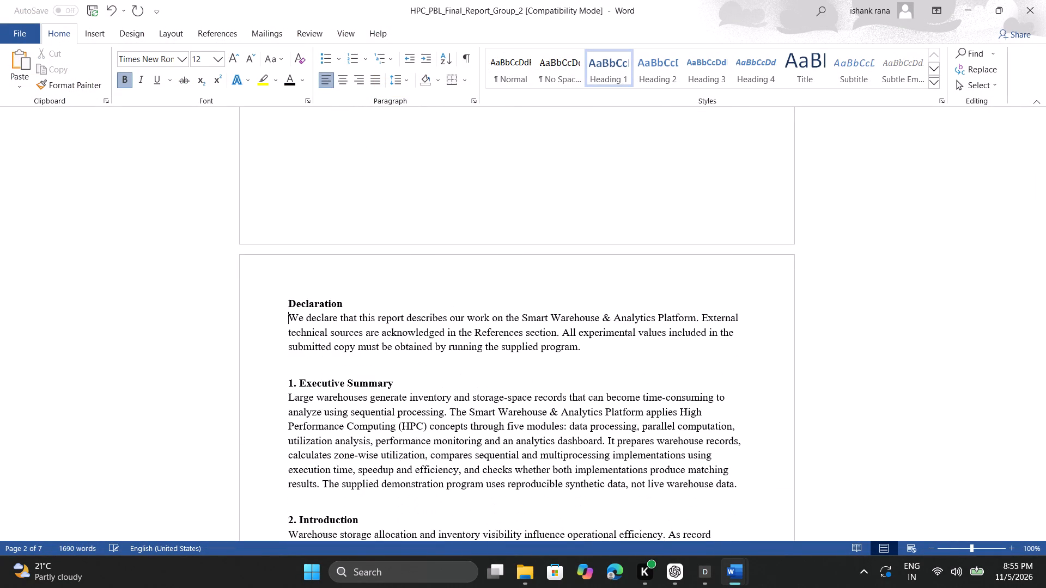
key(BackSpace)
Replace the Course Name entry in the cover page's details table with High Performance Computing.
scroll(367, 407, up, 4)
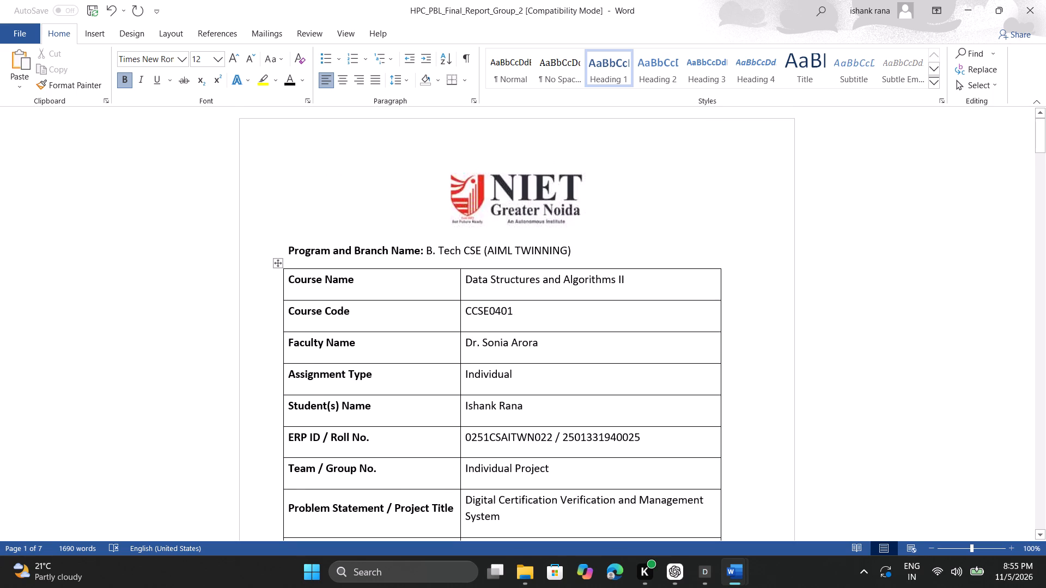
drag(626, 280, 461, 292)
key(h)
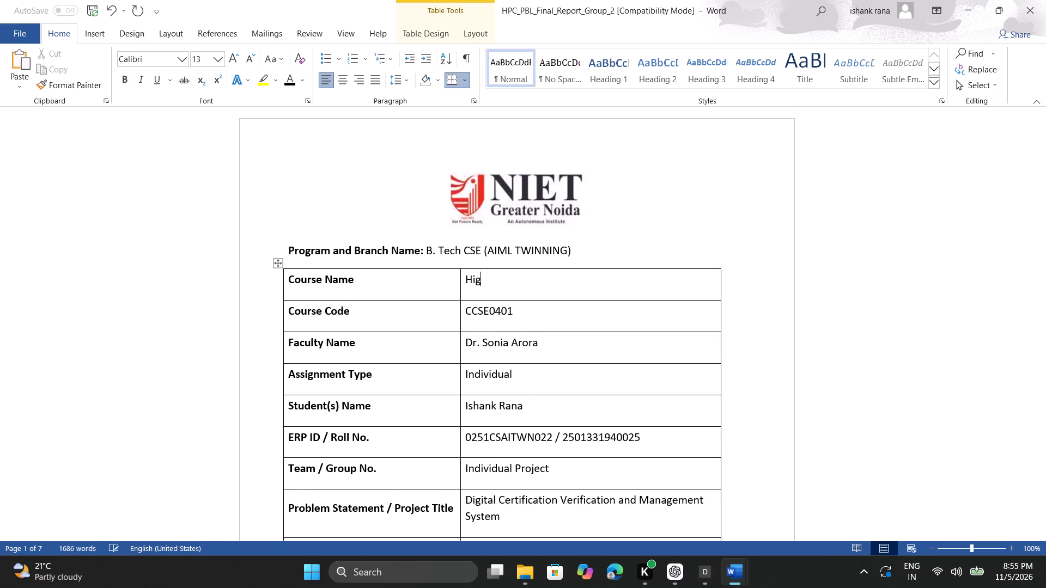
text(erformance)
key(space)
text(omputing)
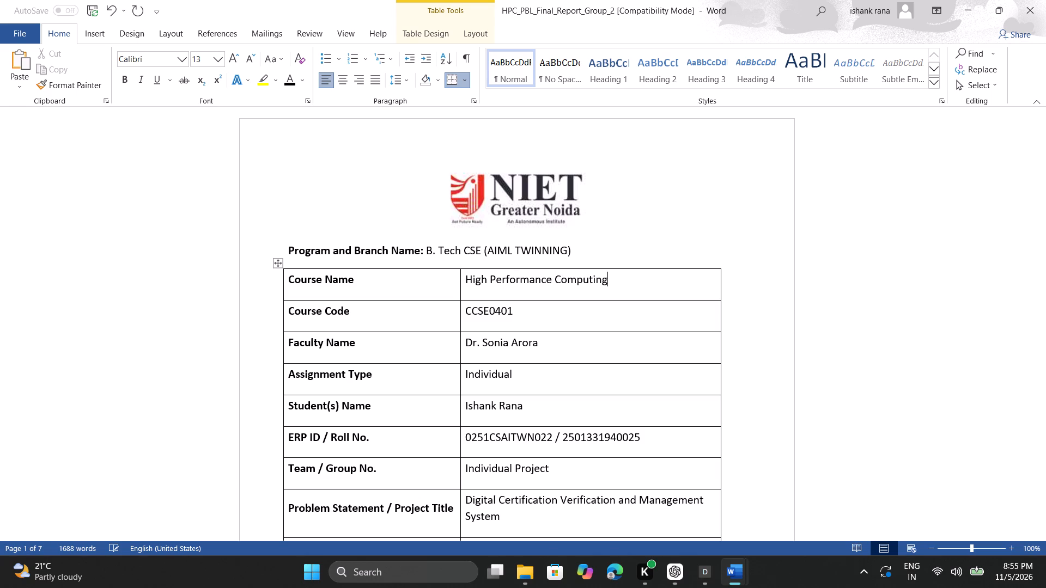
Replace the Faculty Name entry in the details table with the start of the new name, "Mr. A".
drag(545, 344, 470, 342)
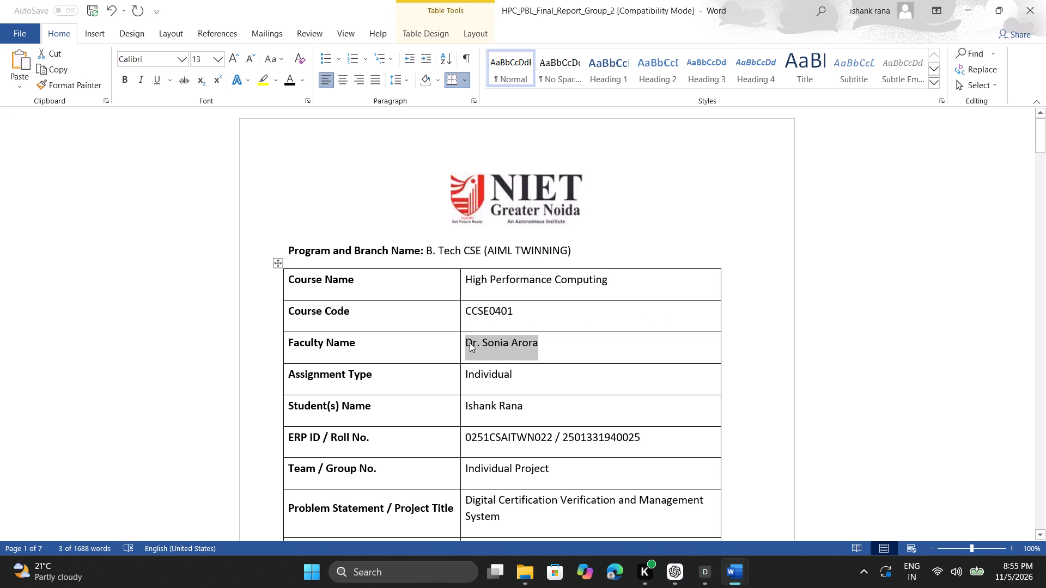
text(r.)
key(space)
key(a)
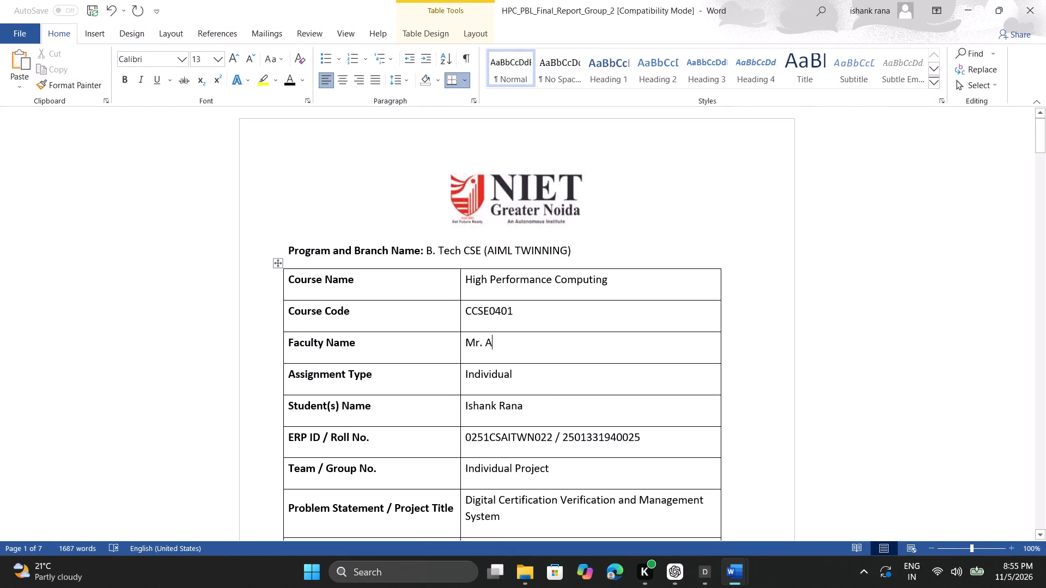
Change the Course Code entry in the details table to CCSAI0302.
click(537, 319)
key(BackSpace)
key(BackSpace)
key(BackSpace)
key(BackSpace)
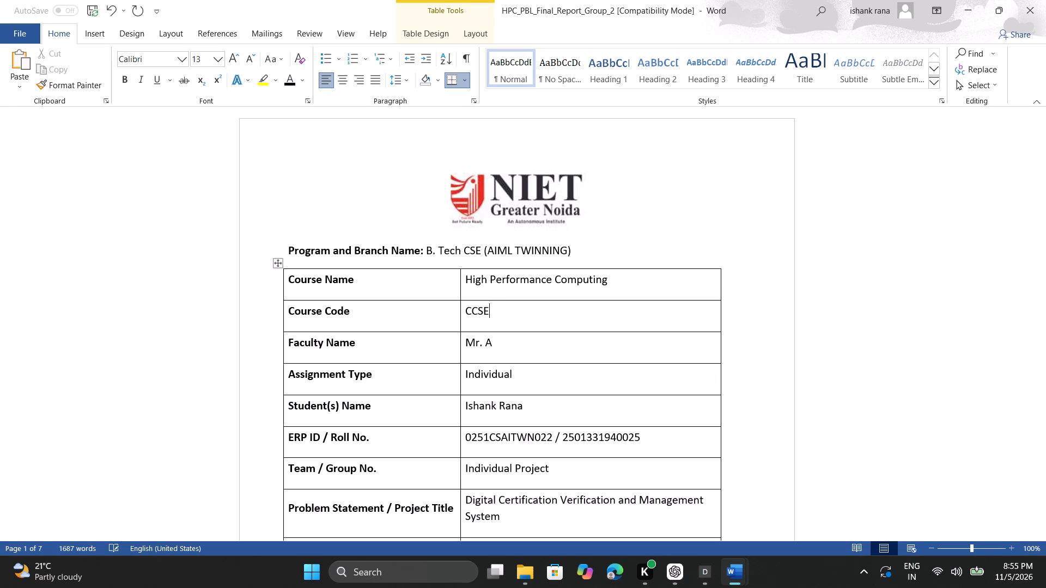
key(BackSpace)
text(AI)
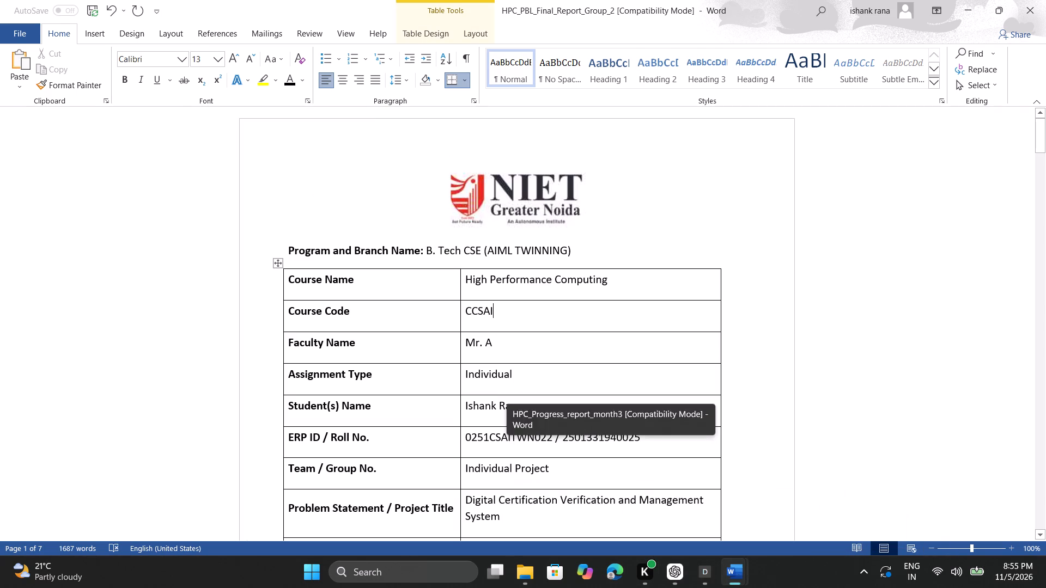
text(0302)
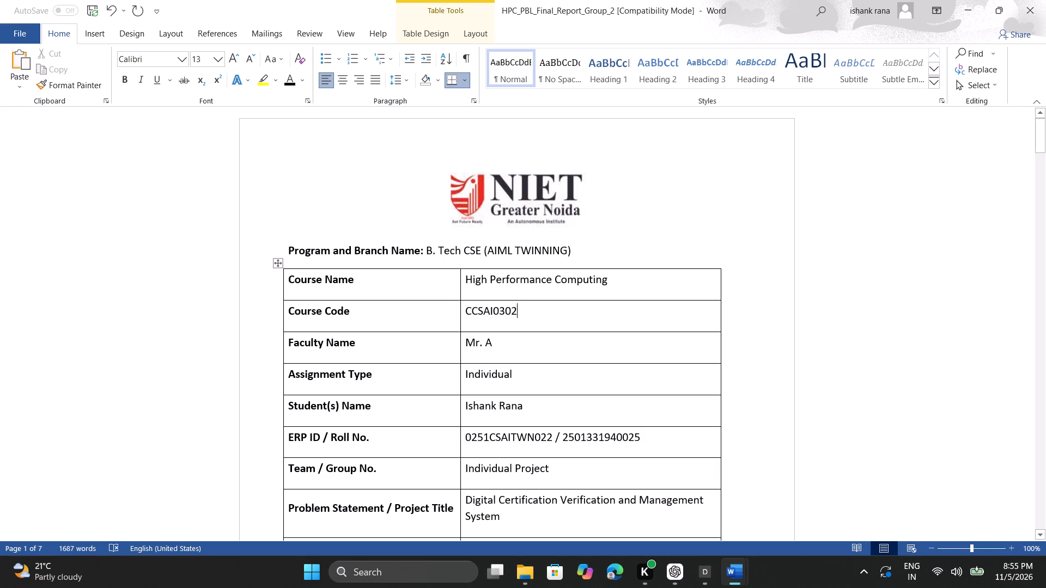
Set the assignment type in the cover table to Group Project.
drag(521, 376, 469, 370)
click(469, 370)
drag(515, 370, 477, 372)
drag(477, 372, 466, 373)
key(c)
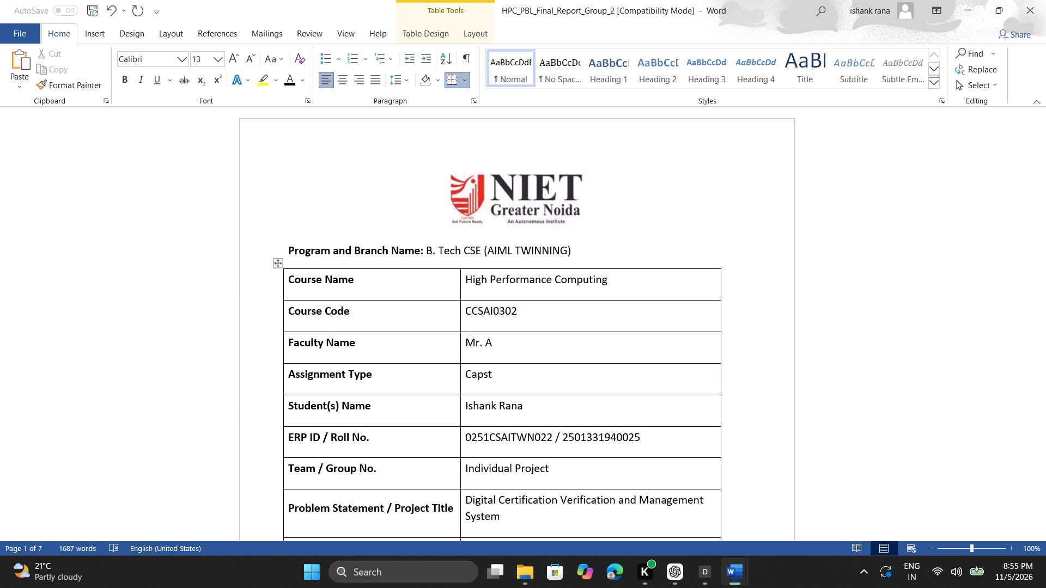
key(BackSpace)
key(BackSpace)
key(BackSpace)
key(BackSpace)
key(BackSpace)
text(roject)
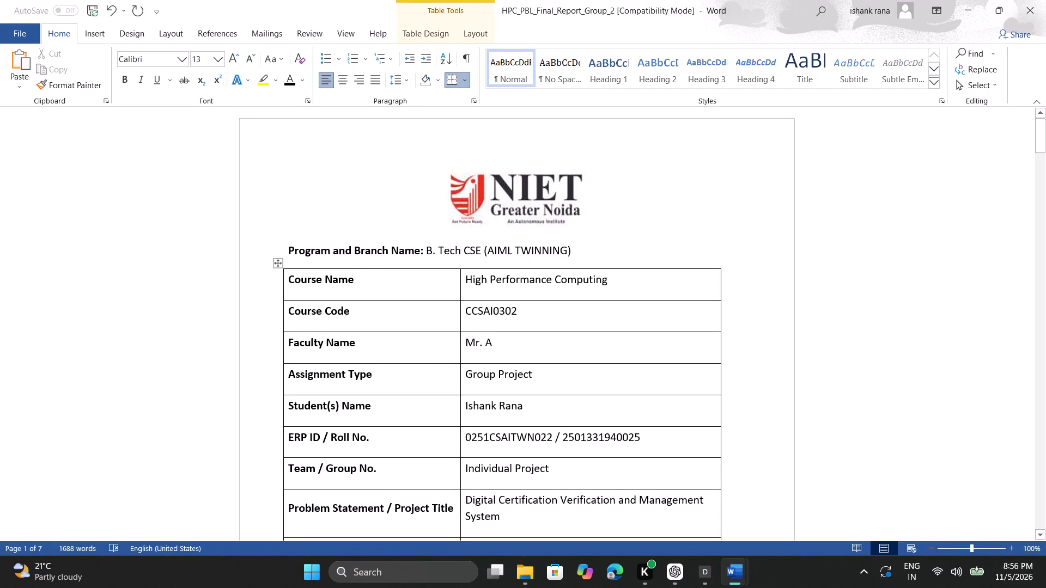
Clear the student name and the ERP ID / roll number values from the cover table.
drag(527, 409, 466, 409)
key(BackSpace)
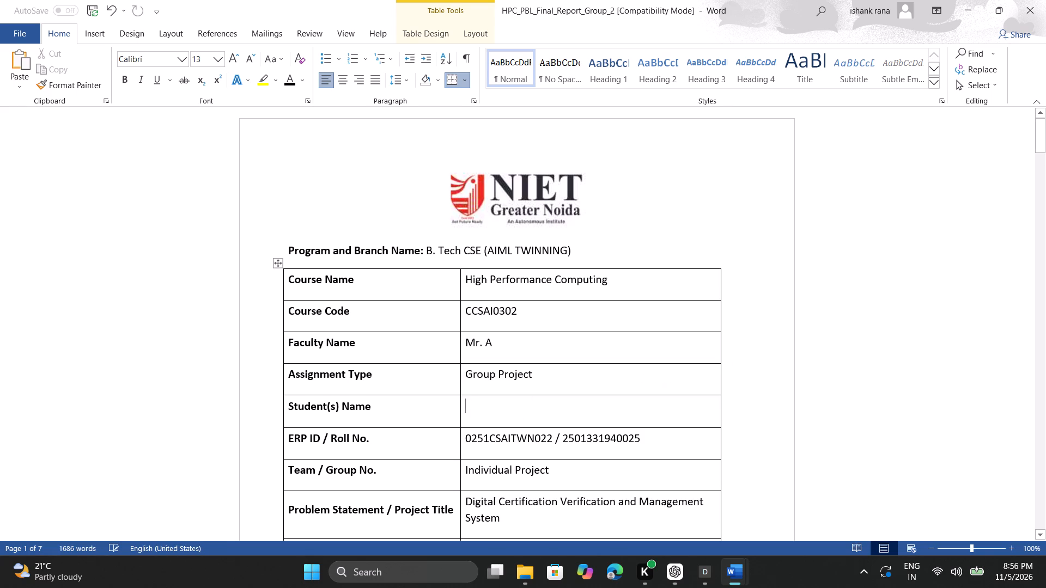
drag(646, 436, 466, 456)
click(629, 465)
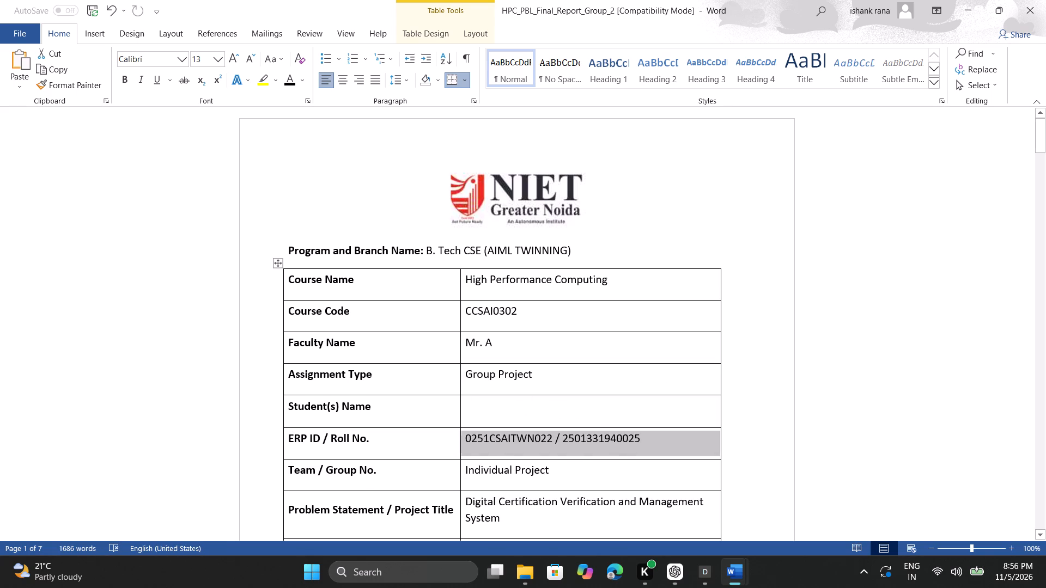
drag(638, 438, 492, 448)
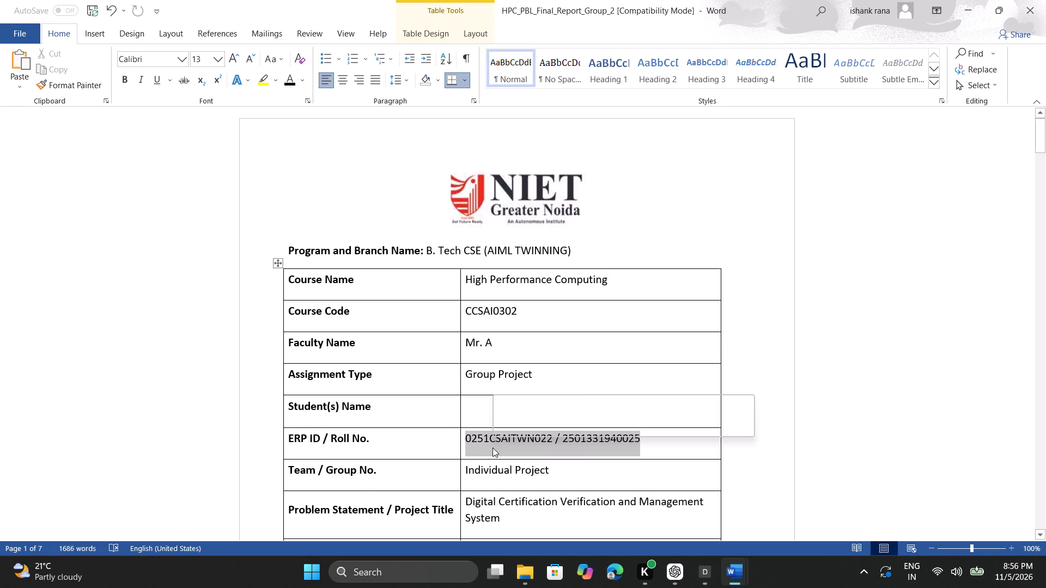
key(BackSpace)
Set the Team / Group No. in the cover table to 2.
drag(547, 474, 484, 476)
key(BackSpace)
key(2)
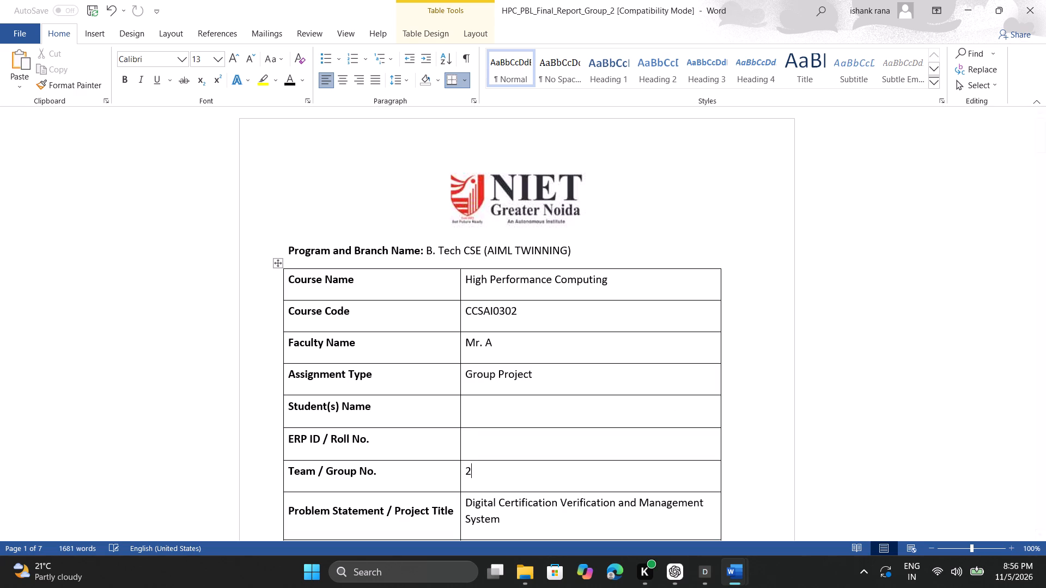
Clear the project title and the SDG entry from the cover table.
scroll(484, 476, down, 1)
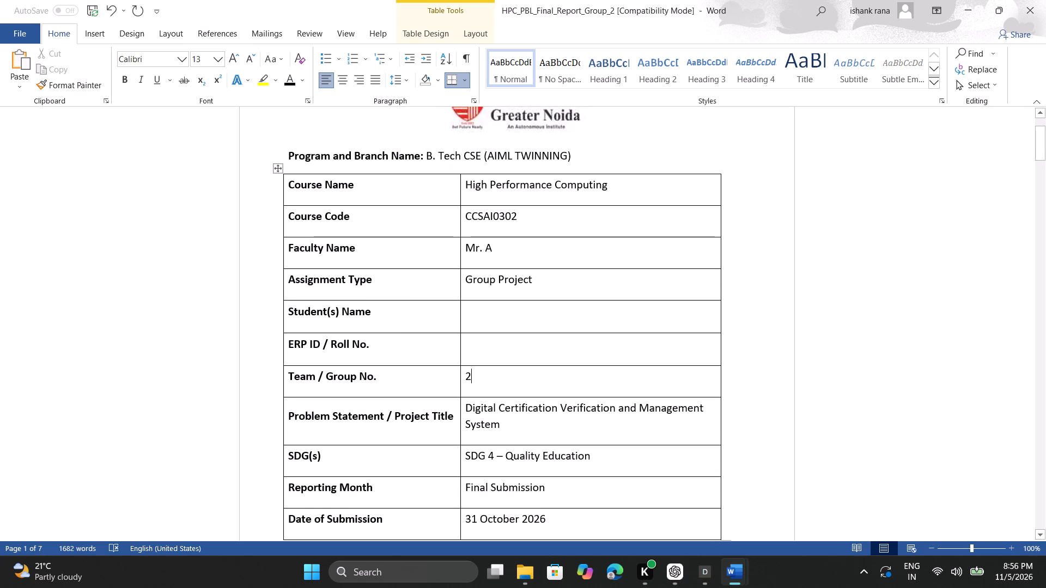
drag(503, 427, 471, 409)
key(BackSpace)
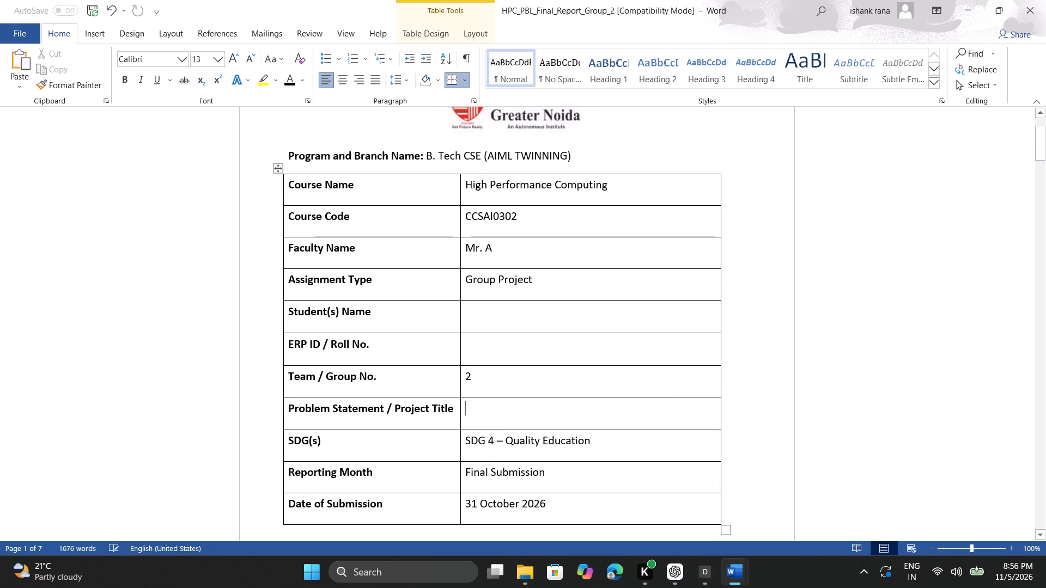
drag(592, 440, 498, 444)
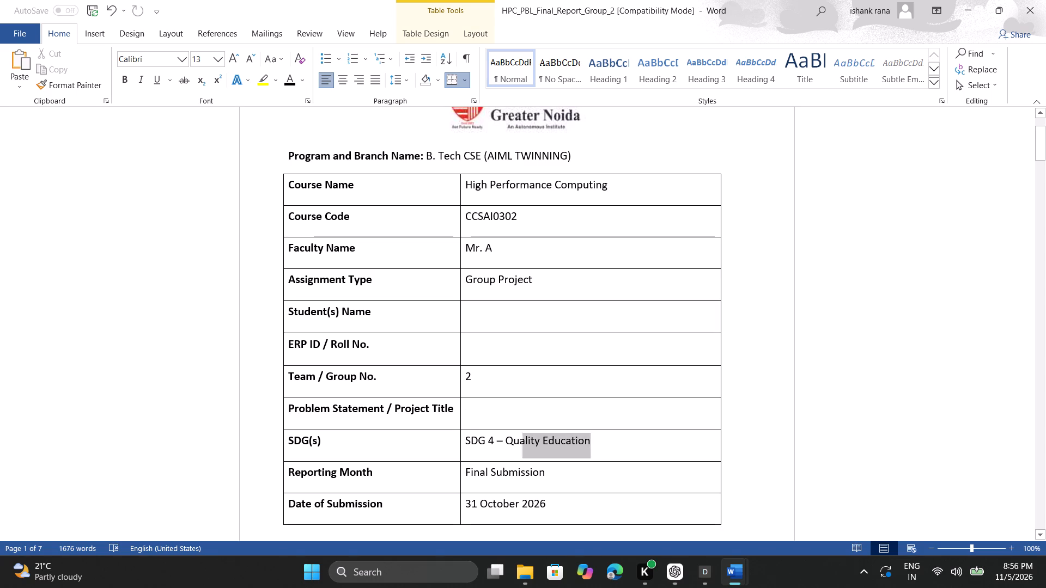
drag(498, 444, 475, 443)
key(BackSpace)
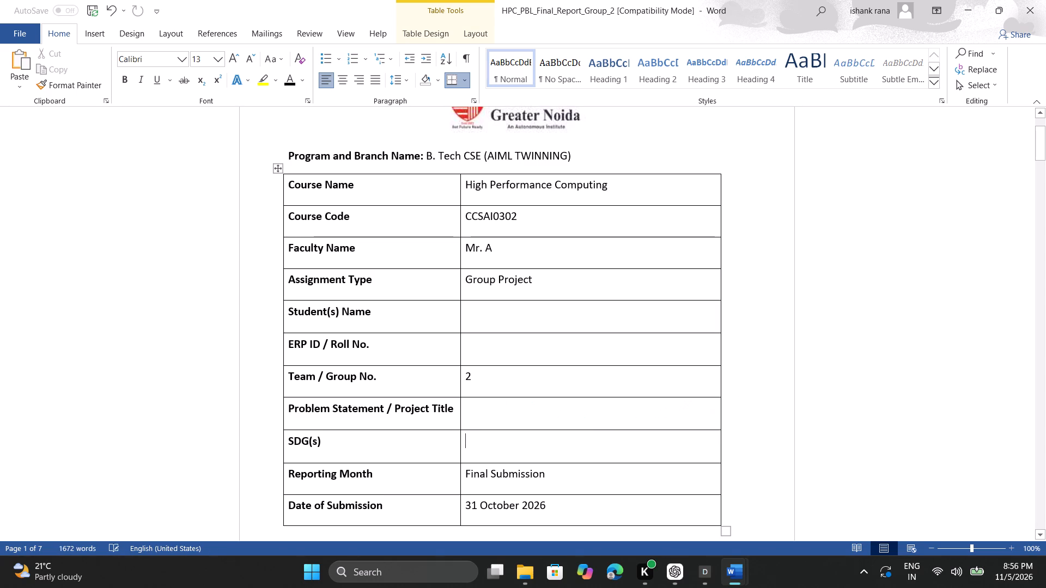
Set the date of submission in the cover table to 05 November 2026.
drag(519, 506, 509, 506)
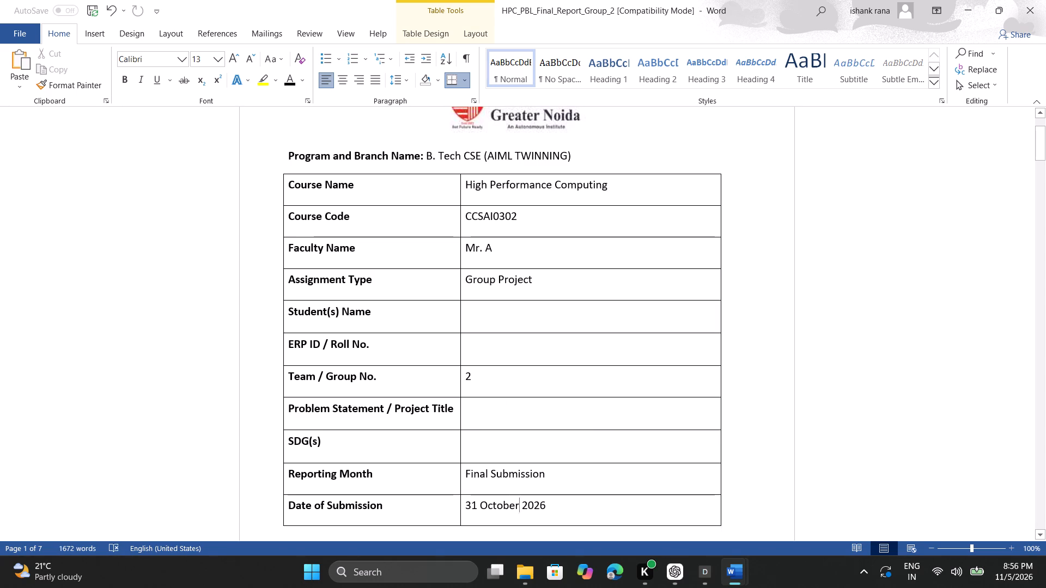
drag(509, 506, 467, 506)
text(05)
key(space)
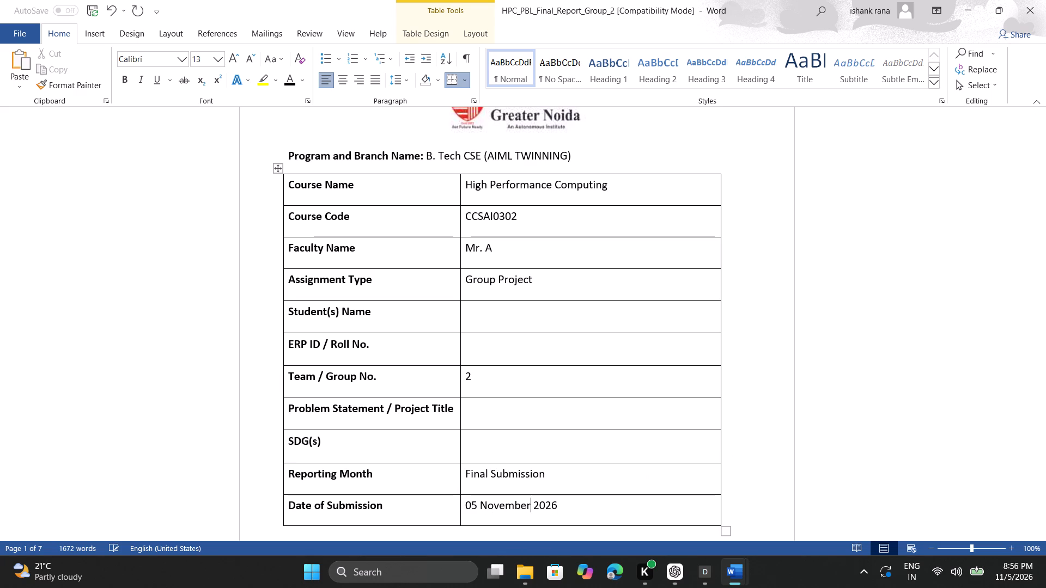
Close the HPC_Progress_report_month3 and final_report documents, leaving only the group report open.
scroll(604, 476, down, 1)
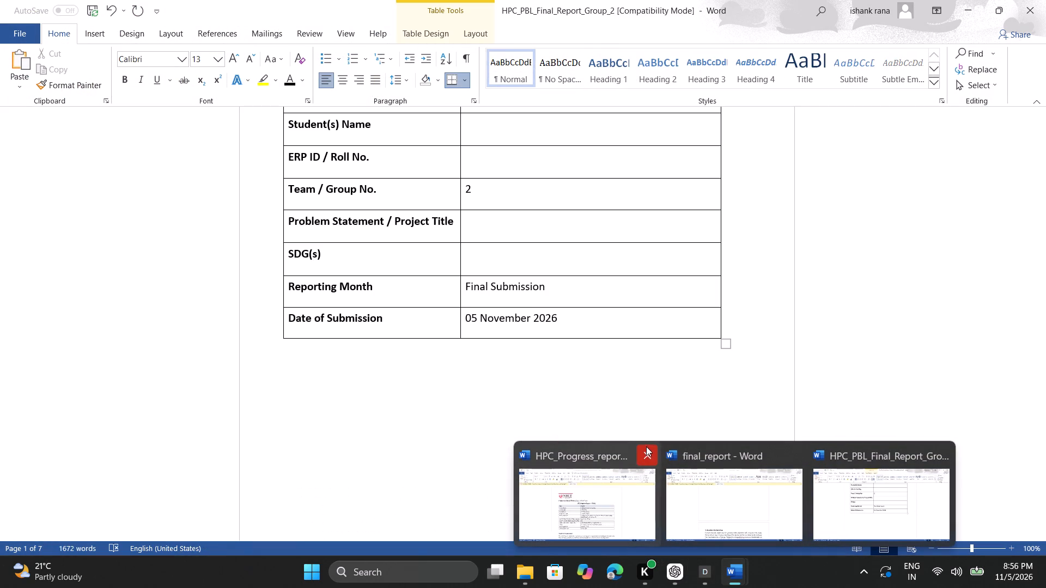
click(646, 449)
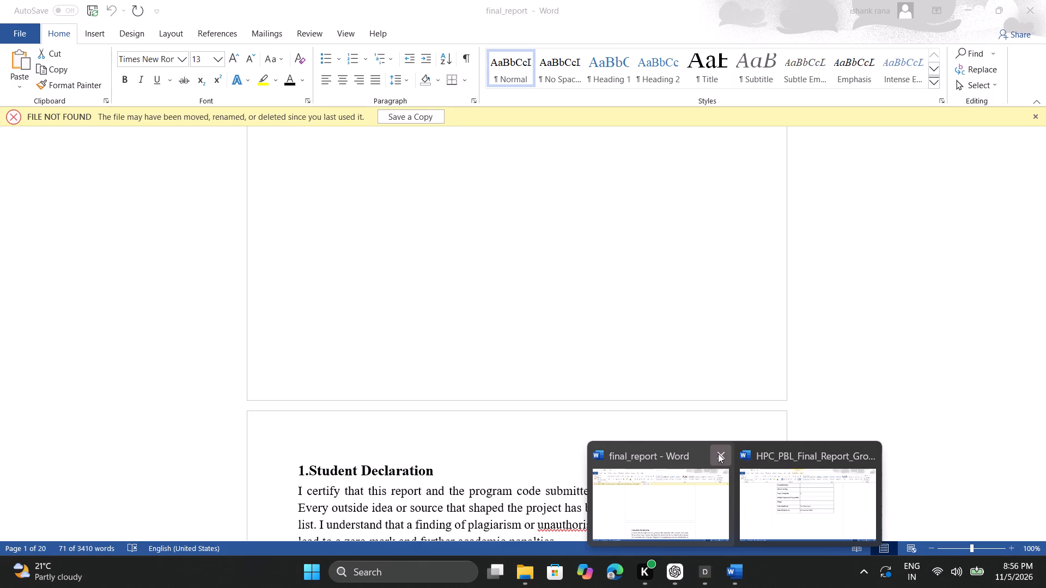
click(682, 491)
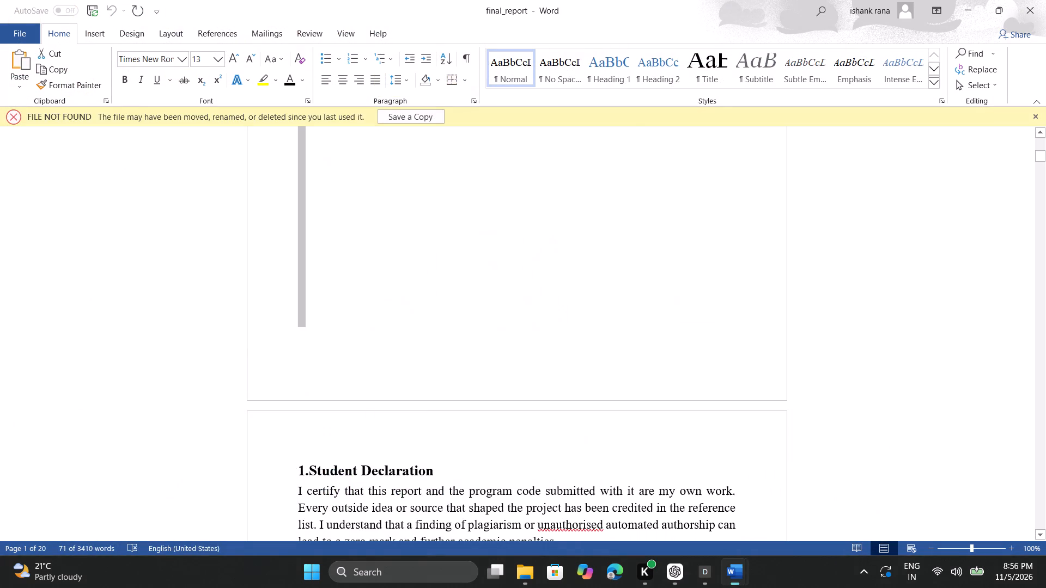
scroll(636, 392, up, 16)
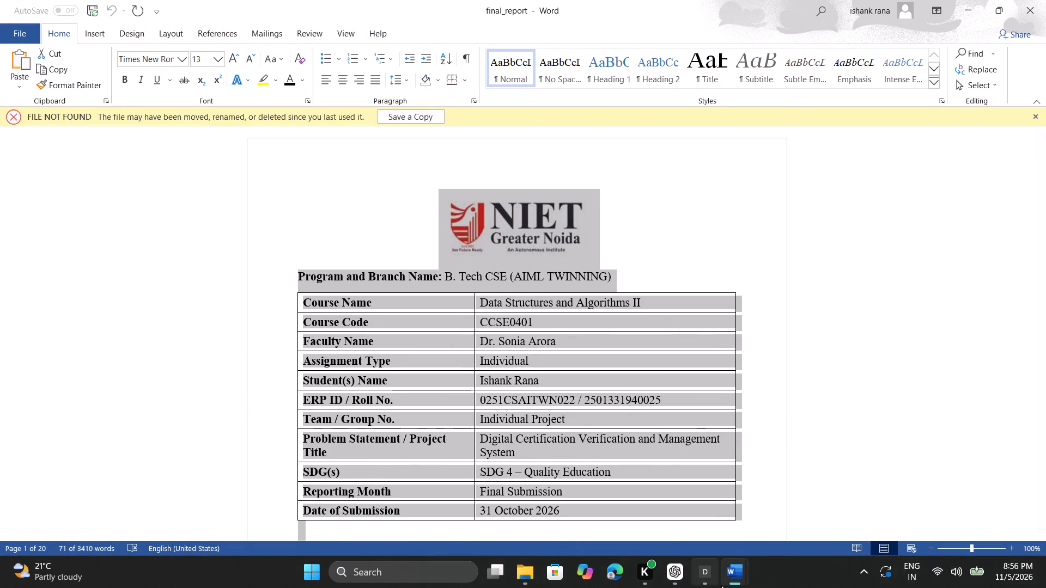
click(715, 450)
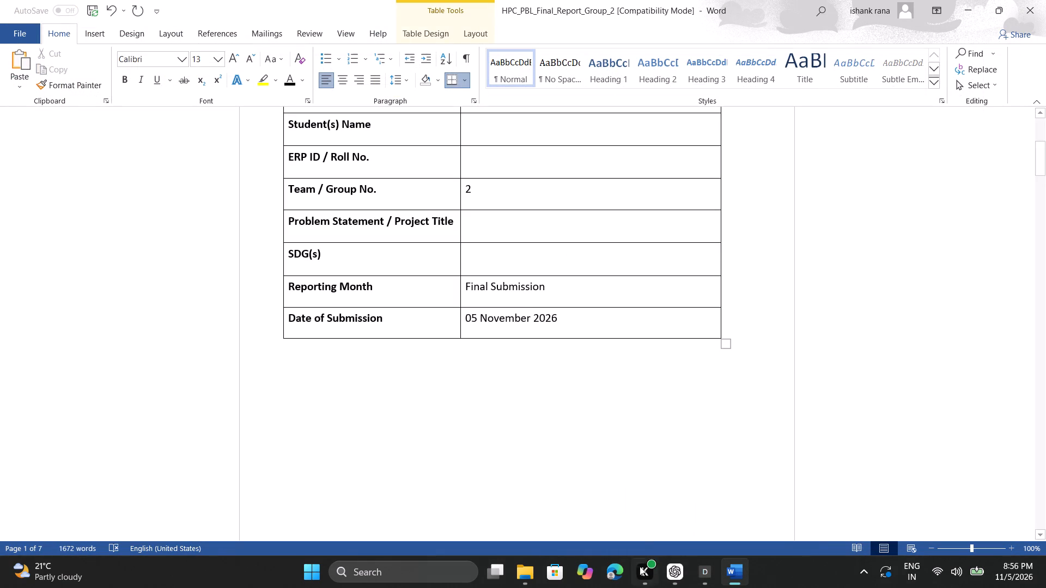
Examine the cover details in HPC_Progress_Report_Month1, HPC_Progress_report_month2 and HPC REPORT 1 to find the group's own information.
click(525, 574)
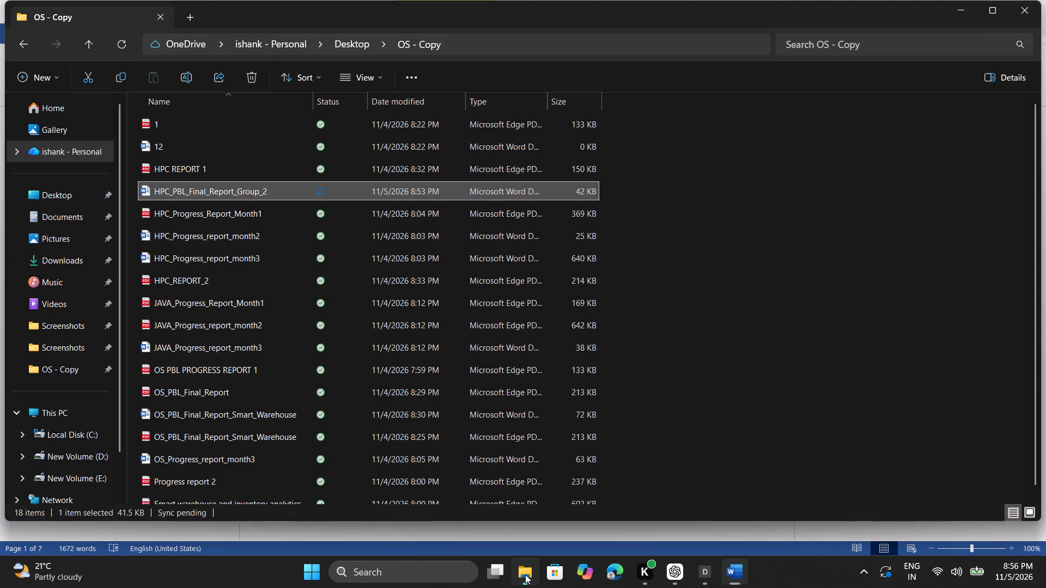
double_click(239, 215)
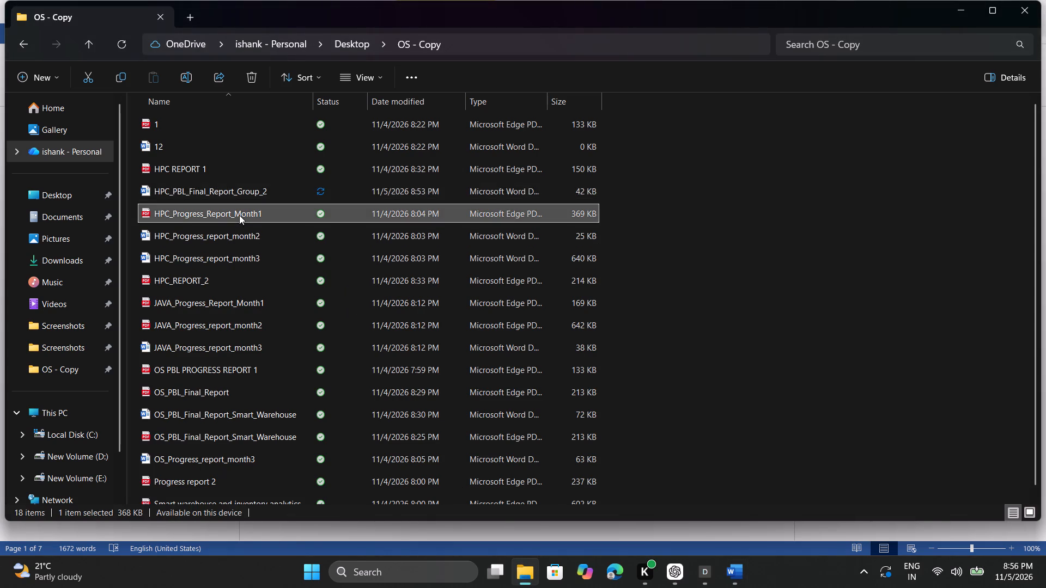
scroll(453, 241, down, 1)
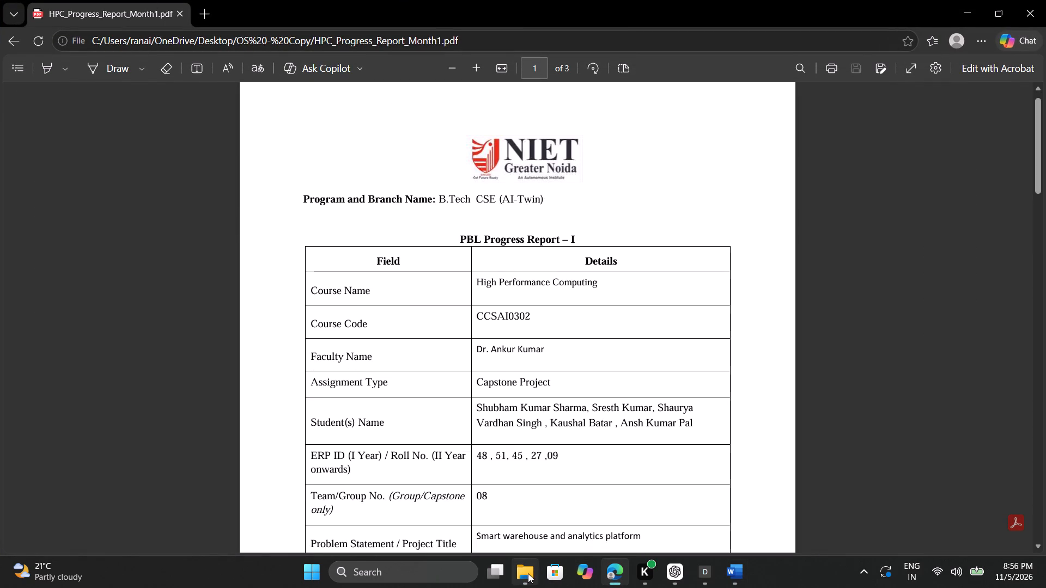
click(503, 491)
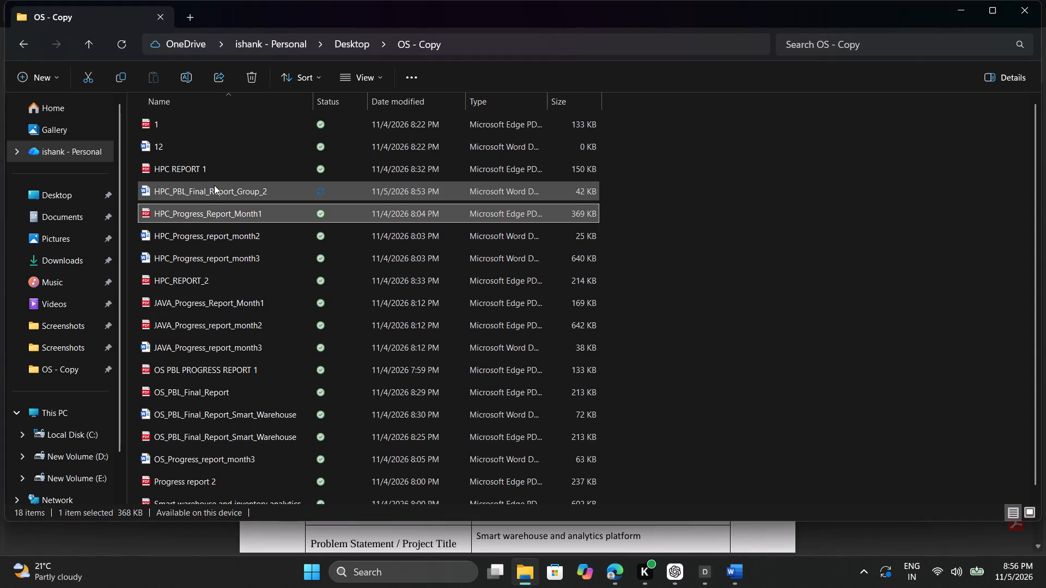
click(214, 193)
double_click(229, 232)
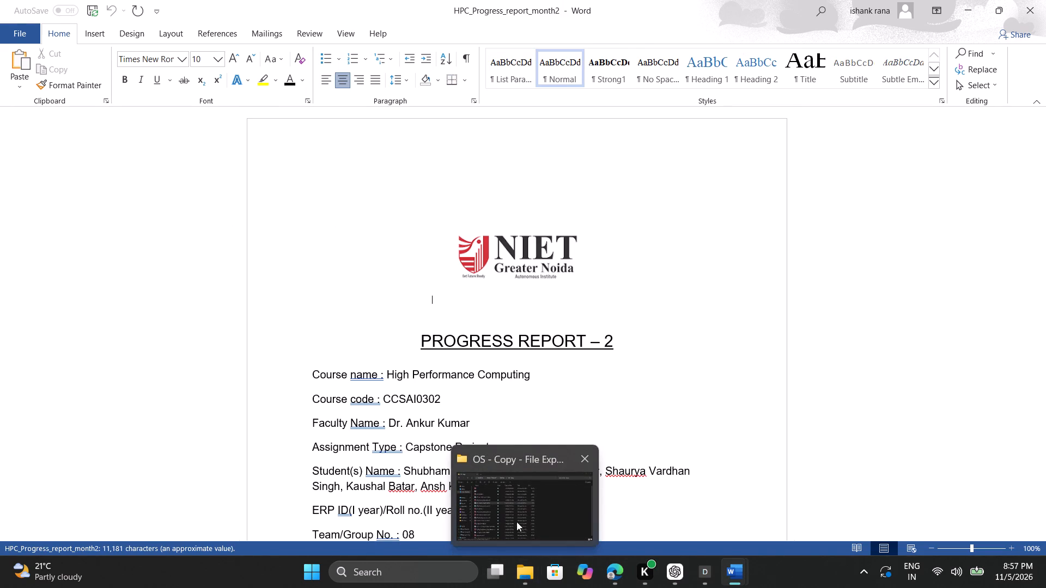
click(516, 522)
double_click(213, 162)
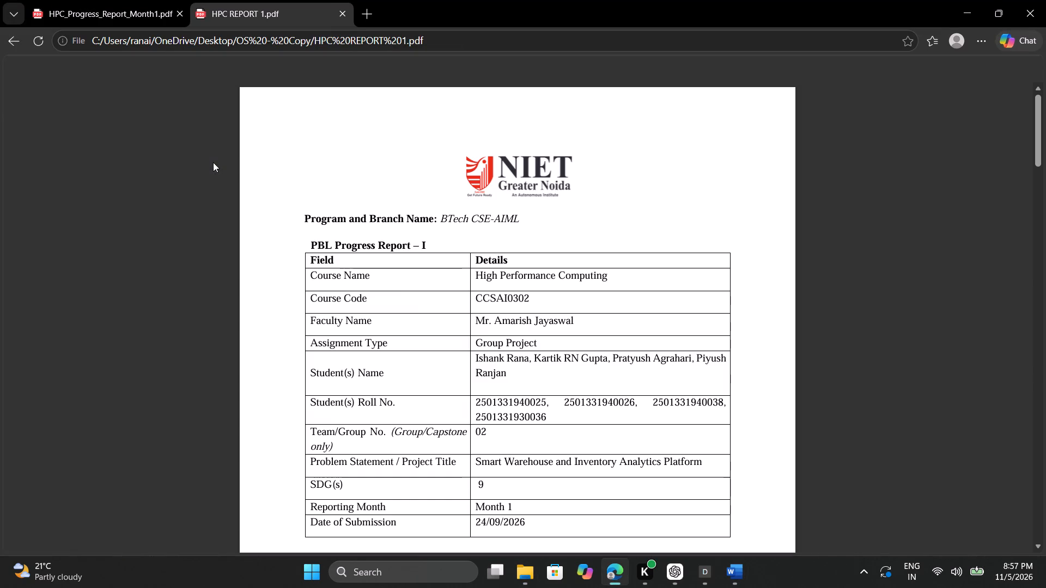
scroll(415, 299, down, 1)
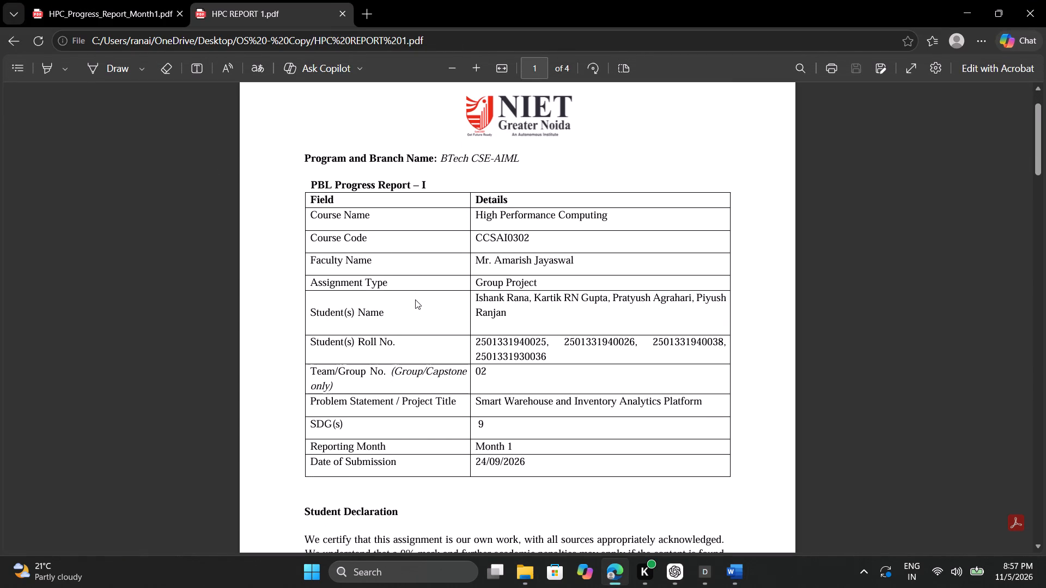
scroll(415, 299, down, 3)
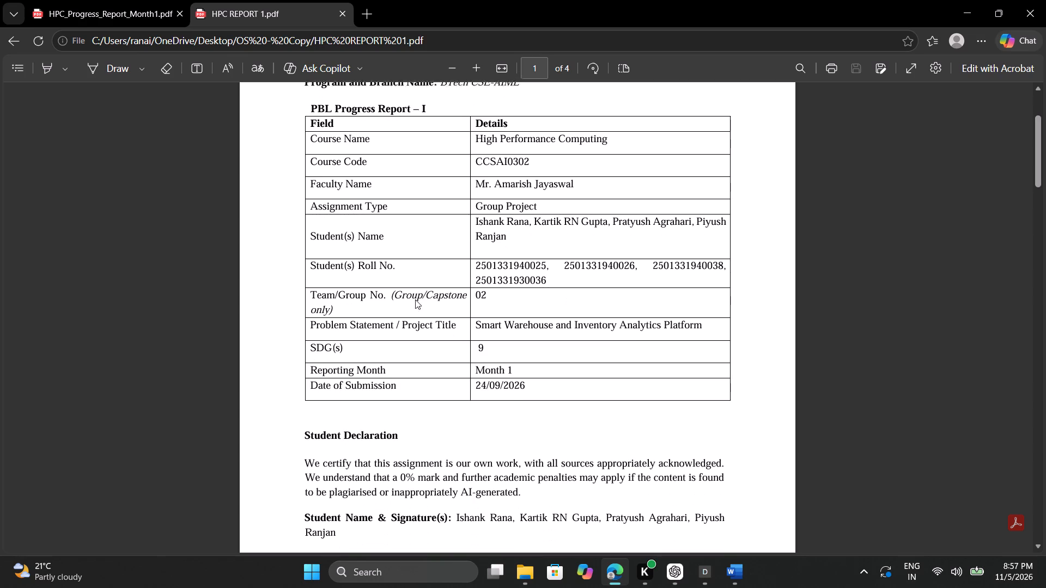
scroll(415, 299, down, 1)
click(345, 11)
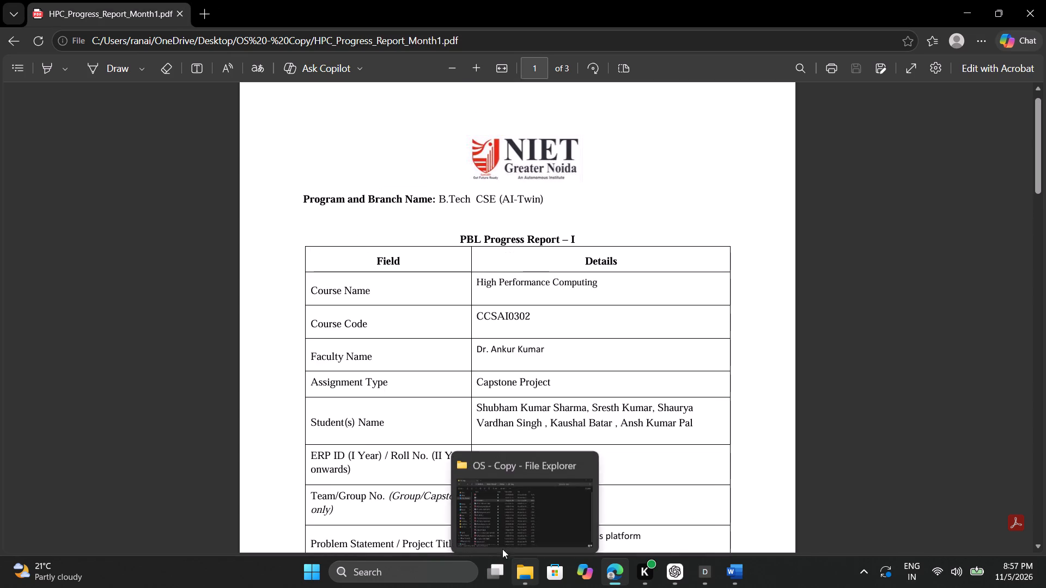
Open the HPC REPORT 1 PDF from the OS - Copy folder in Word, just once, and enable editing.
click(477, 503)
right_click(248, 170)
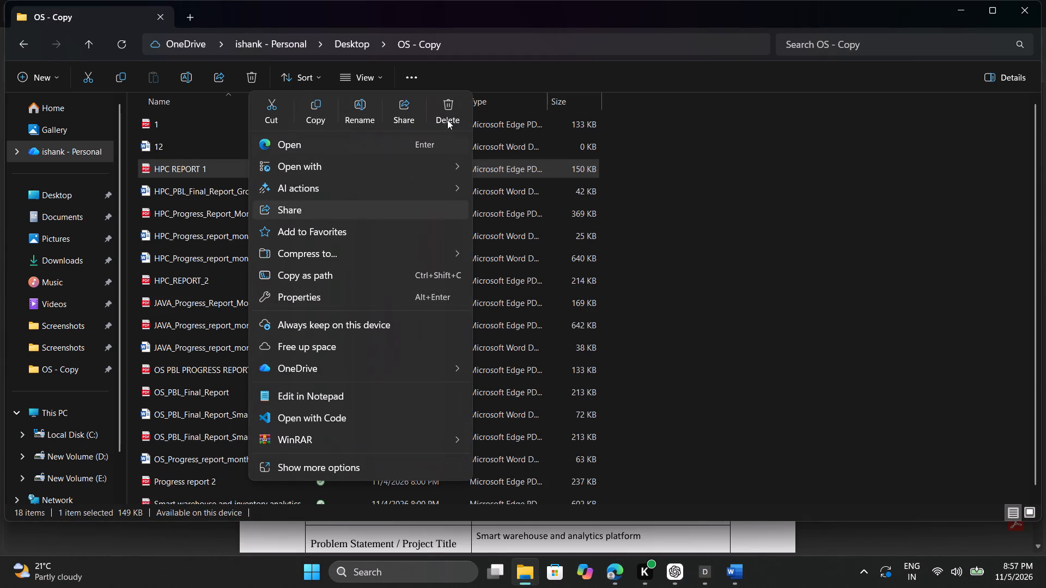
click(451, 165)
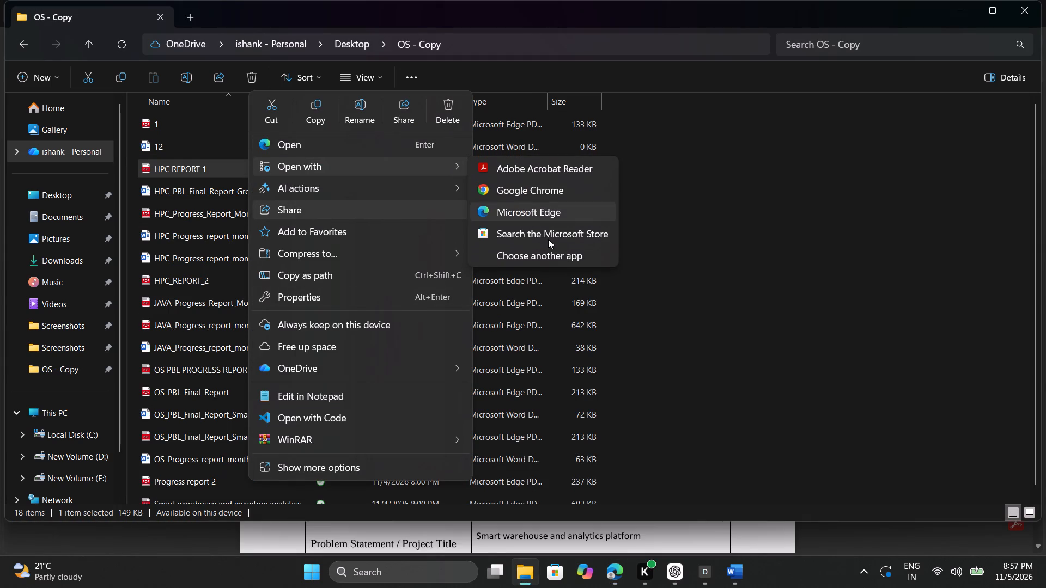
click(550, 256)
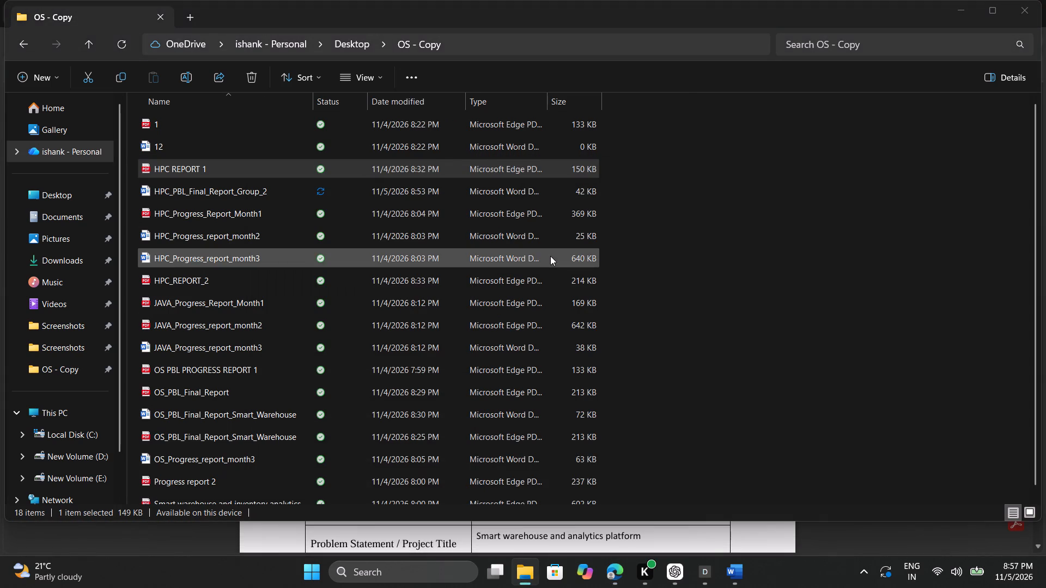
scroll(550, 256, down, 6)
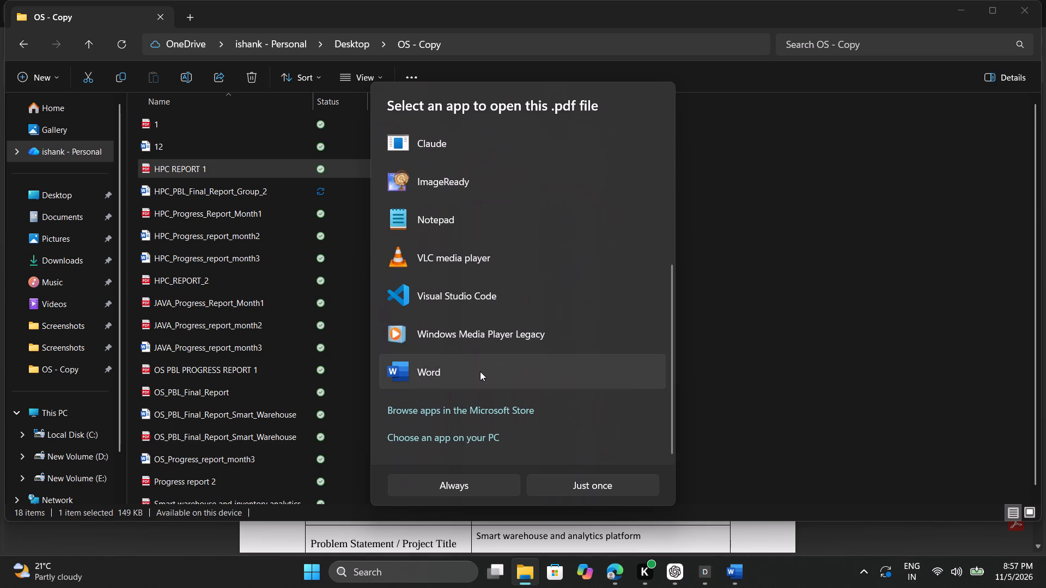
click(480, 371)
click(587, 481)
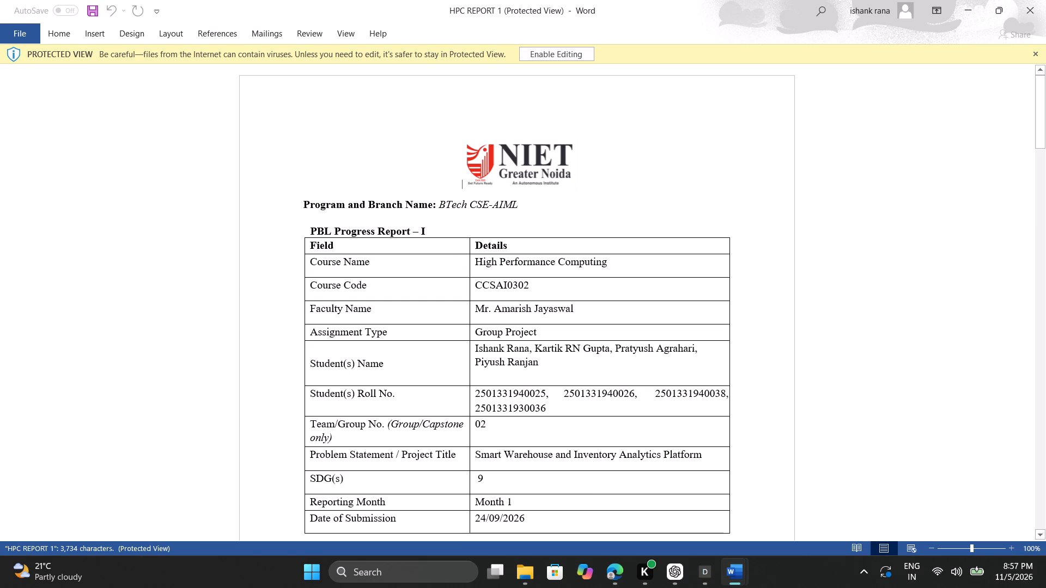
click(557, 58)
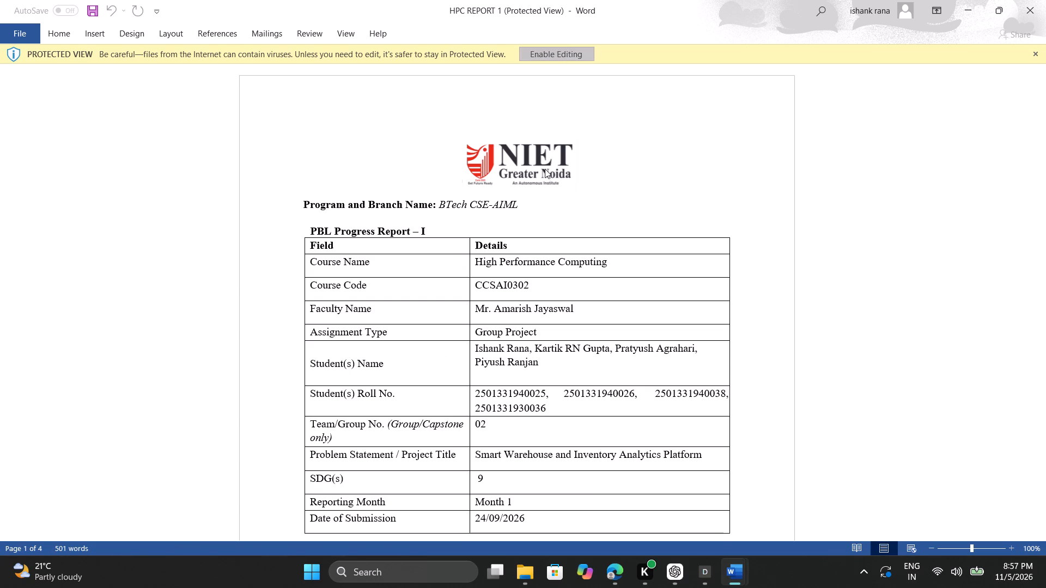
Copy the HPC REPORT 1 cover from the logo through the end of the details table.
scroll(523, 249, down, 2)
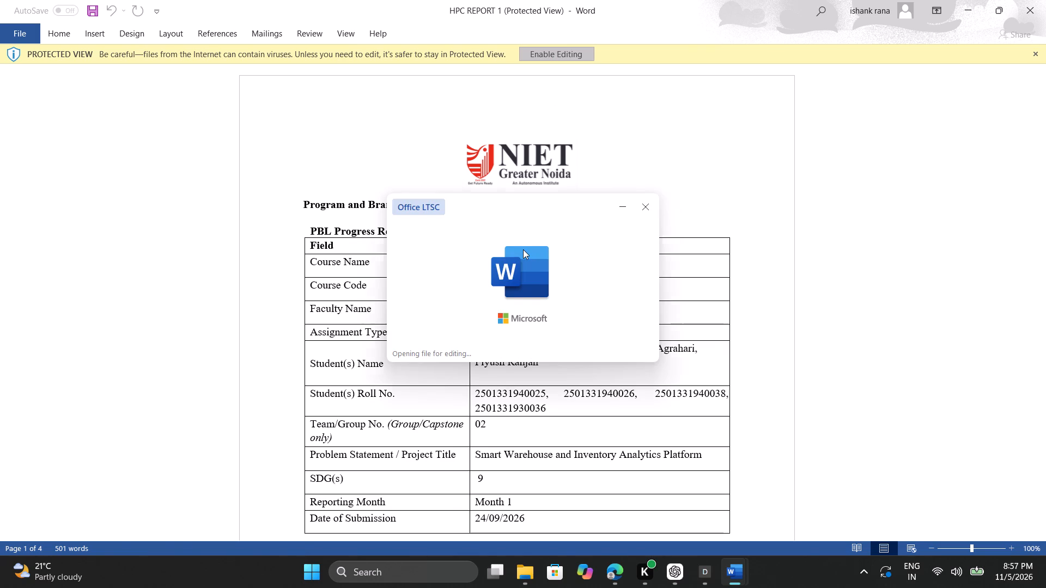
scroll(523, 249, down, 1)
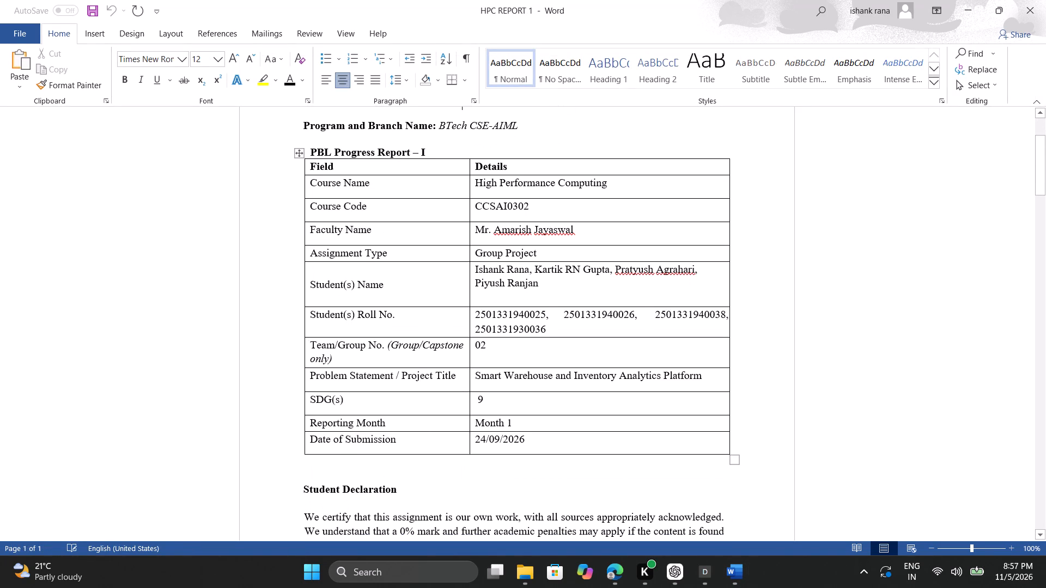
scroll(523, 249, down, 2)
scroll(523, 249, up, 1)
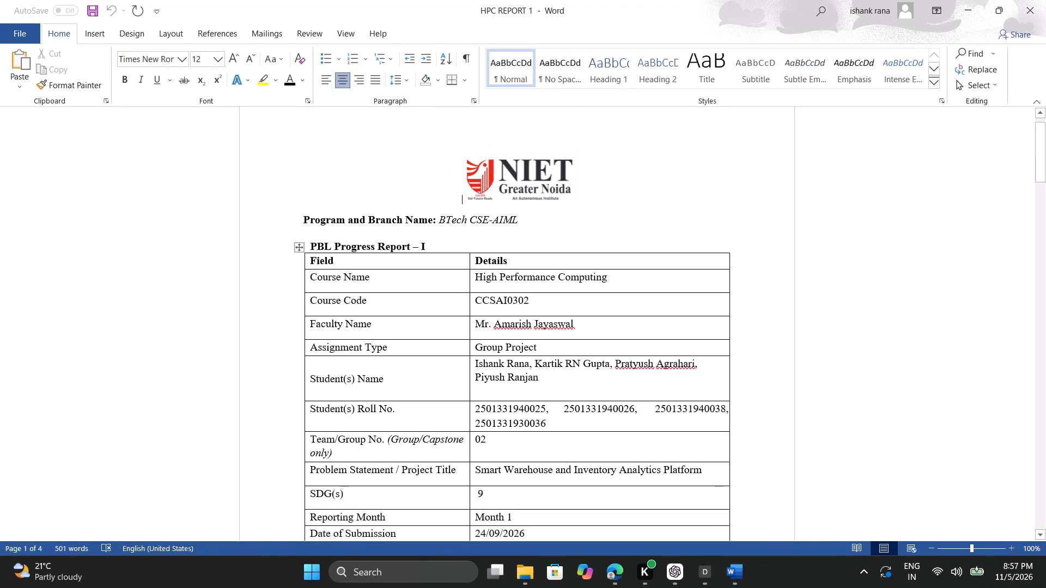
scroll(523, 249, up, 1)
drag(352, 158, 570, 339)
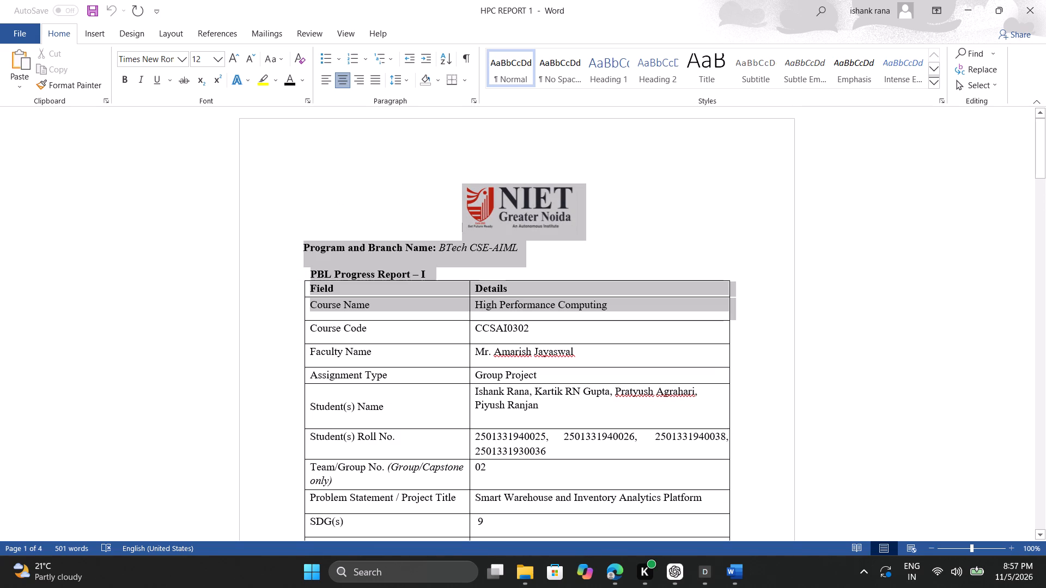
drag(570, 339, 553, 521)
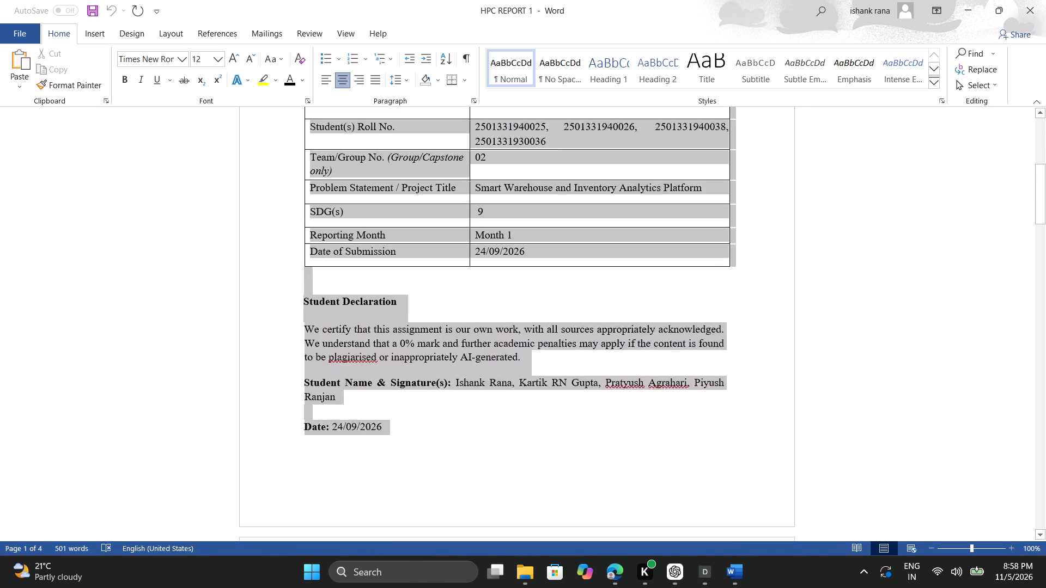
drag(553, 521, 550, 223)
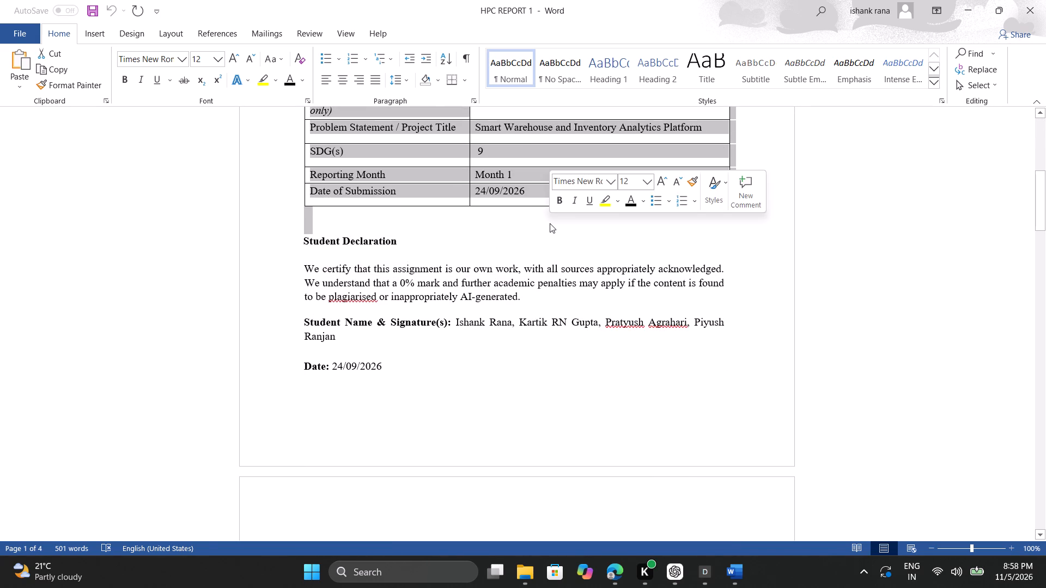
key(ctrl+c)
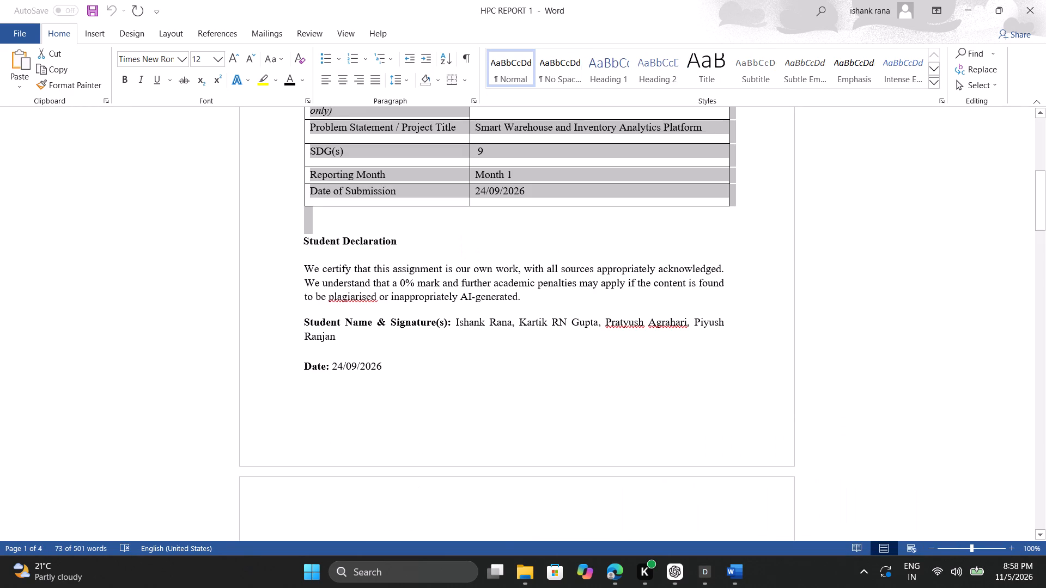
Copy the entire HPC REPORT 1 cover page, from the logo through the date below the Student Declaration.
click(579, 324)
scroll(424, 322, up, 6)
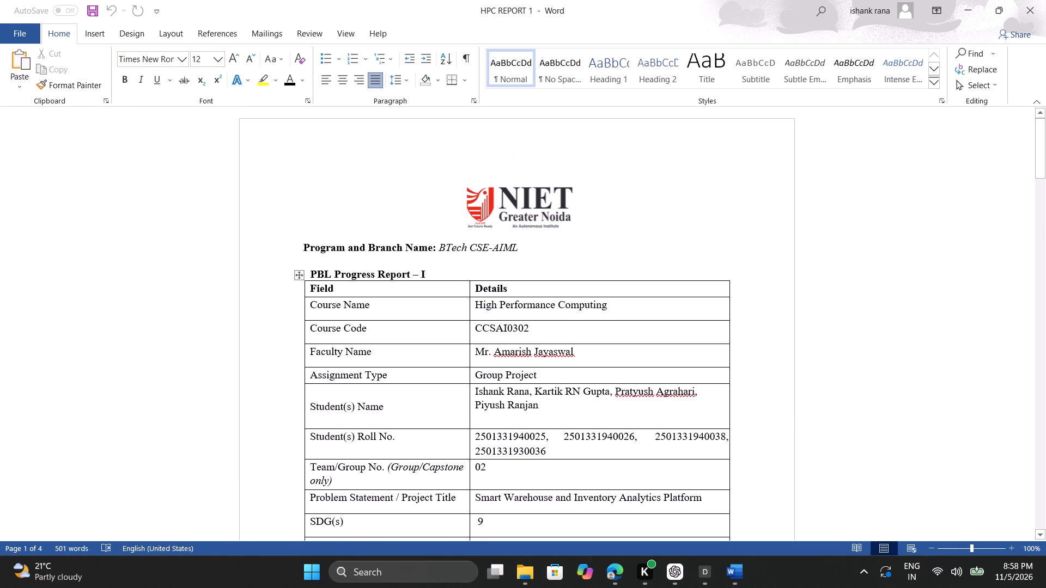
drag(348, 138, 509, 582)
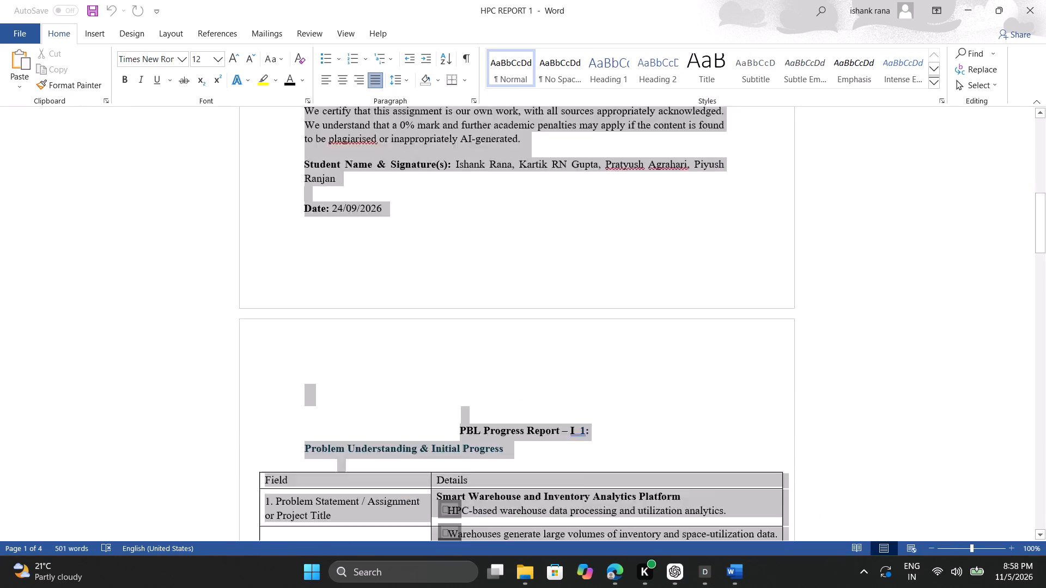
drag(509, 582, 350, 450)
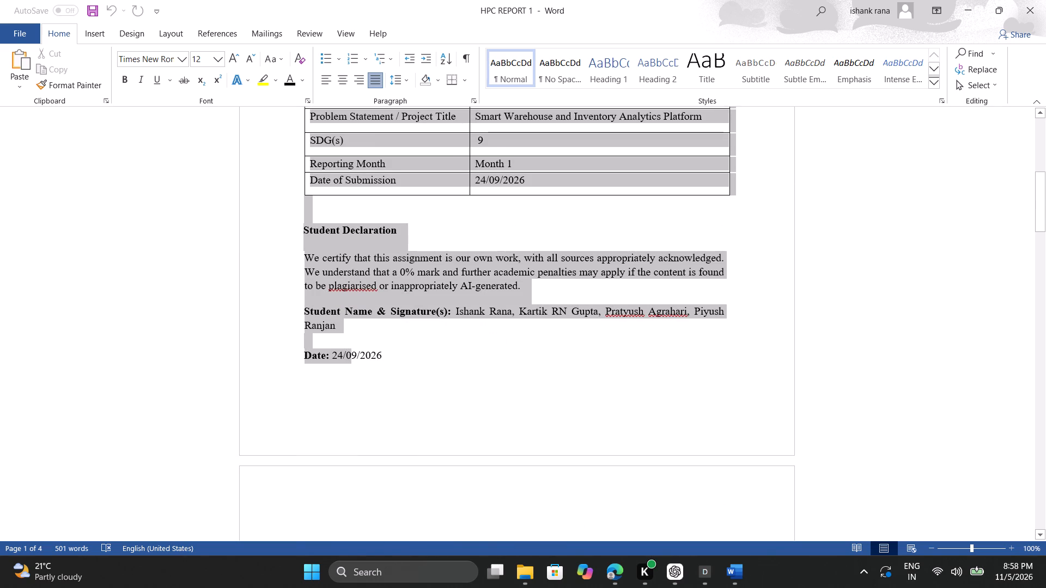
drag(350, 450, 437, 428)
key(ctrl+c)
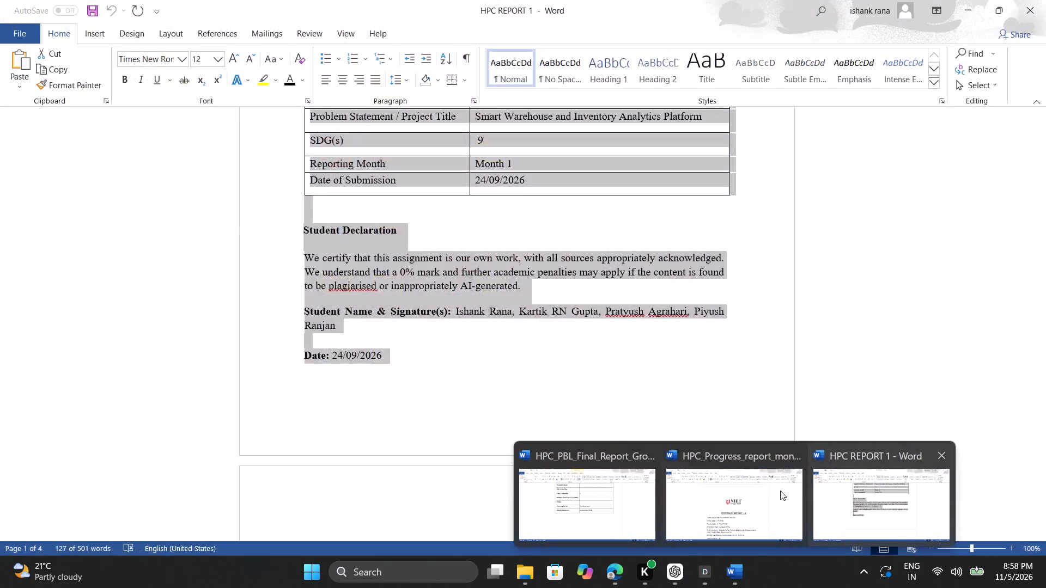
Close the HPC_Progress_report_month2 document.
click(750, 489)
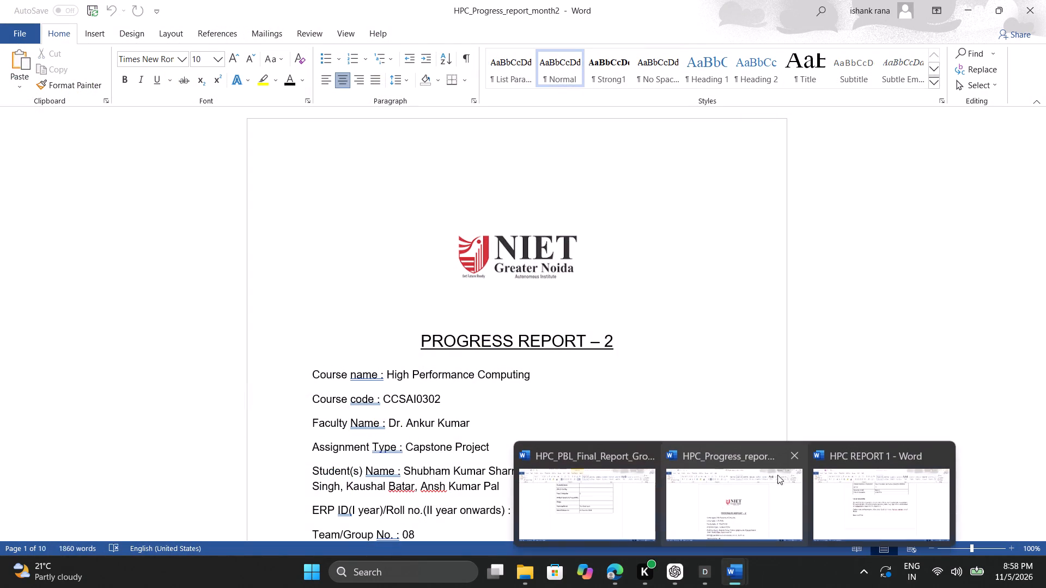
click(789, 454)
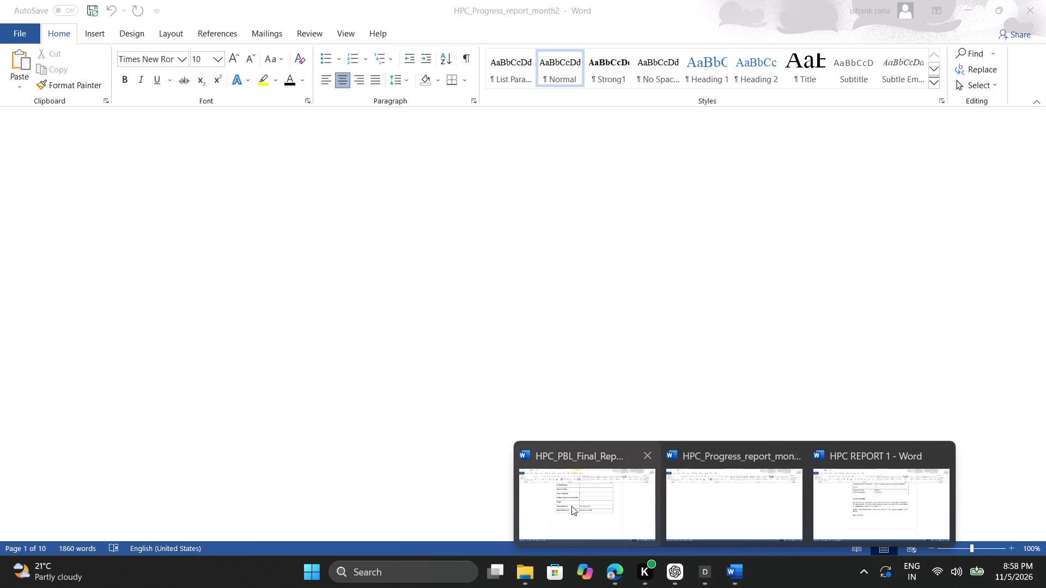
In HPC_PBL_Final_Report_Group_2, replace everything before the Executive Summary, including the old Declaration, with the copied HPC REPORT 1 cover page.
click(658, 504)
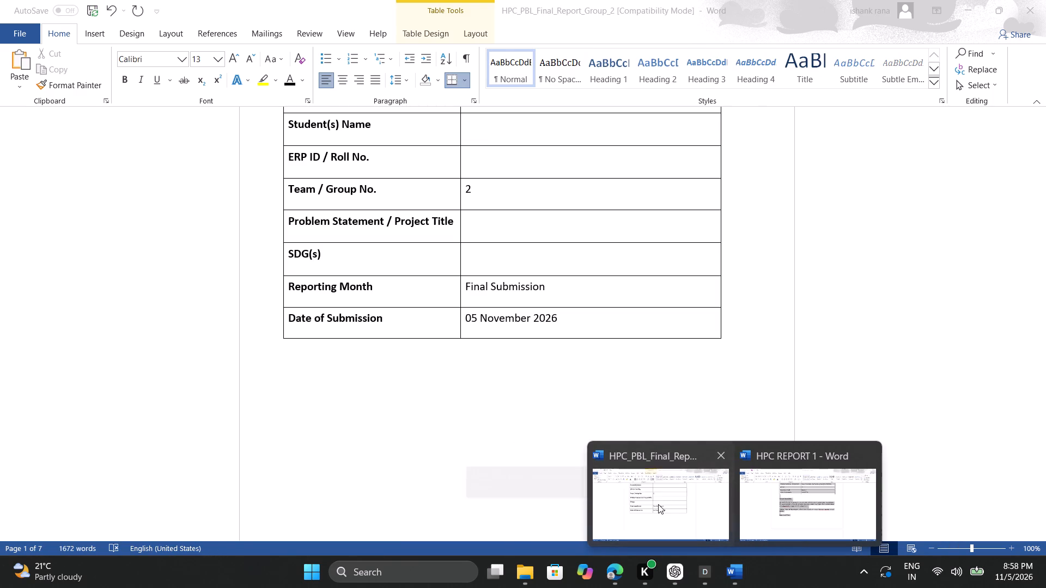
key(ctrl+z)
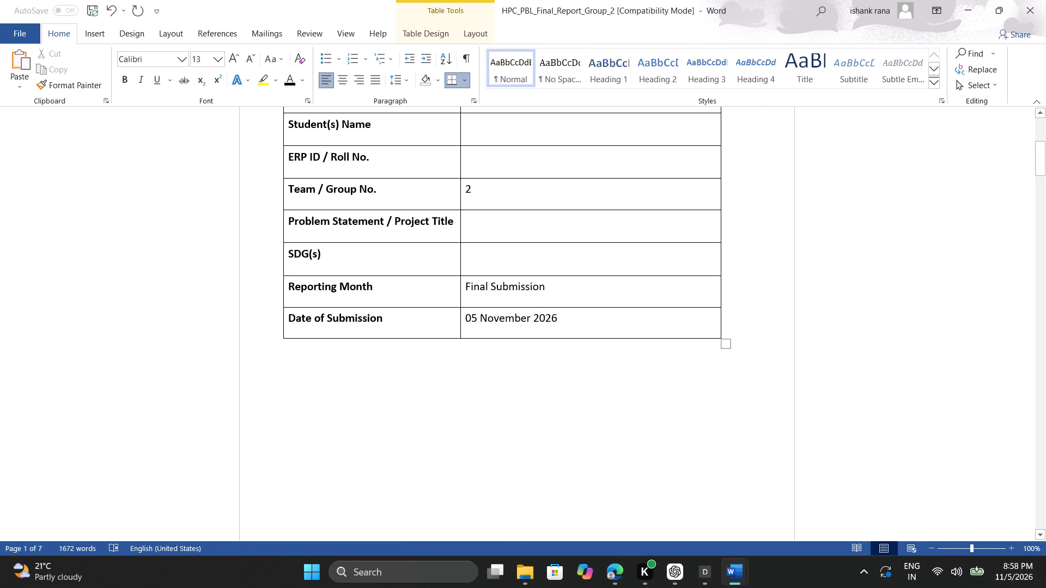
scroll(562, 423, up, 2)
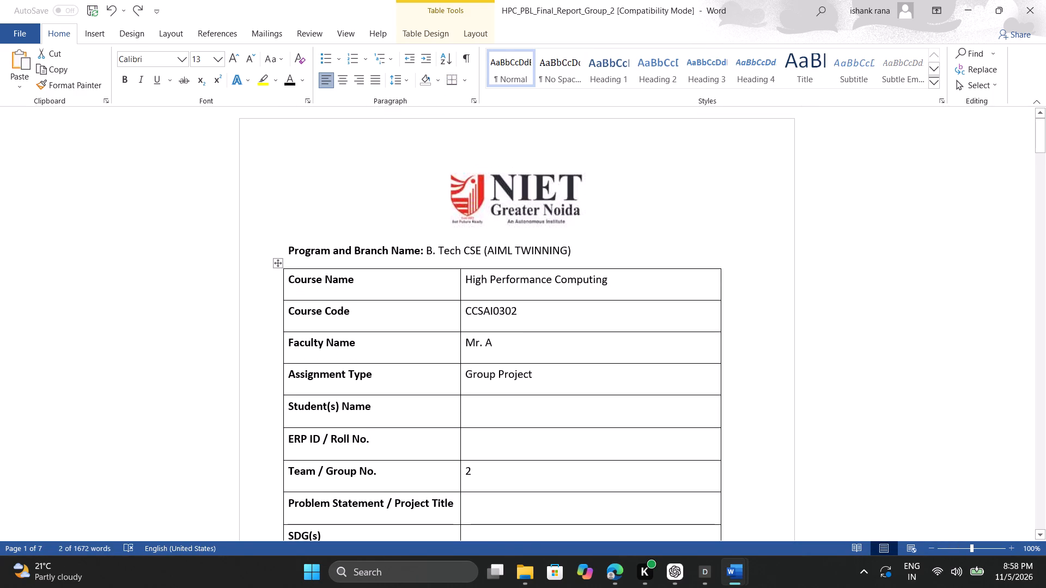
drag(317, 142, 497, 268)
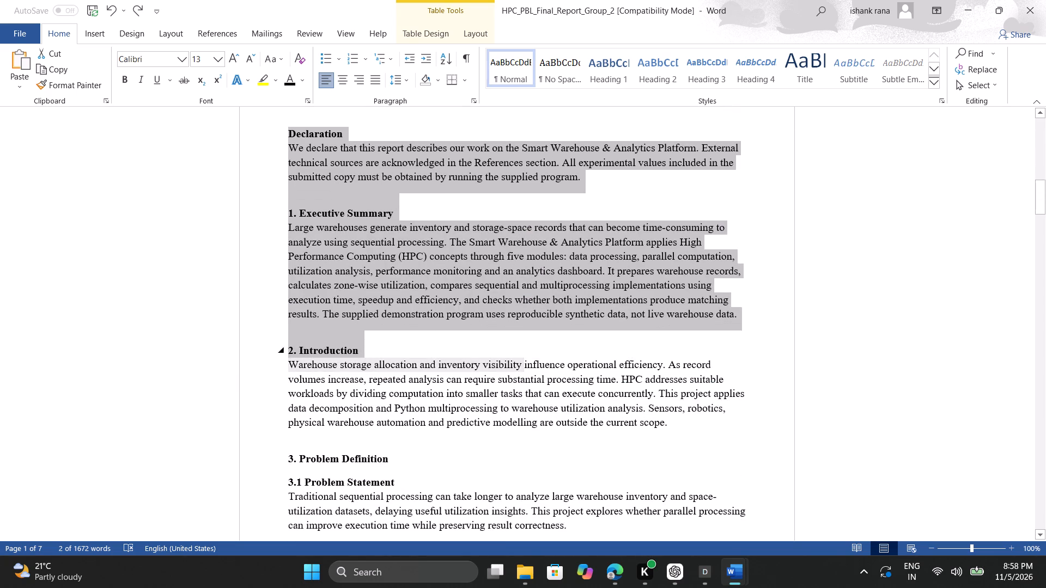
drag(497, 268, 620, 182)
key(BackSpace)
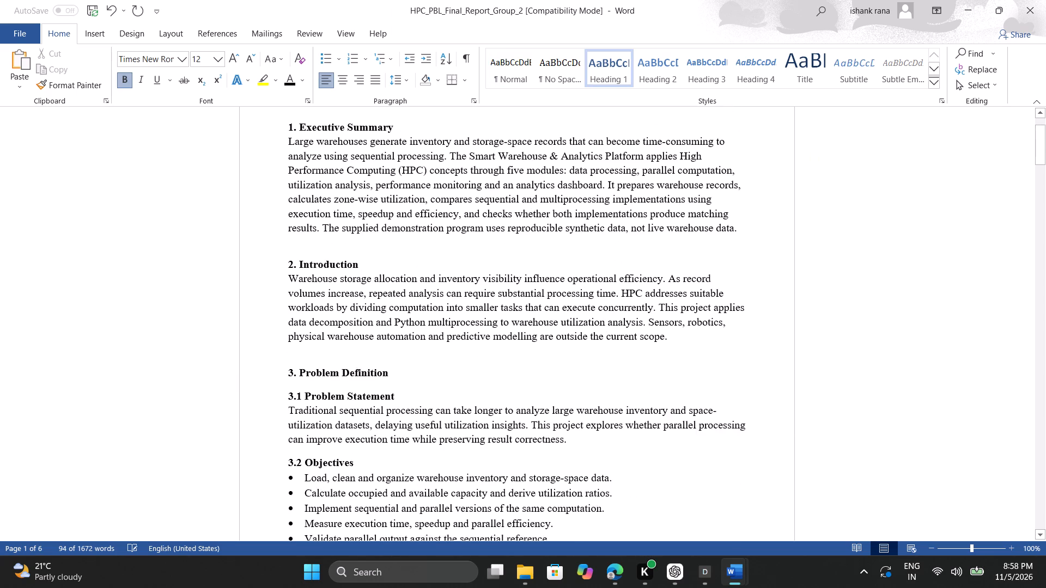
key(ctrl+v)
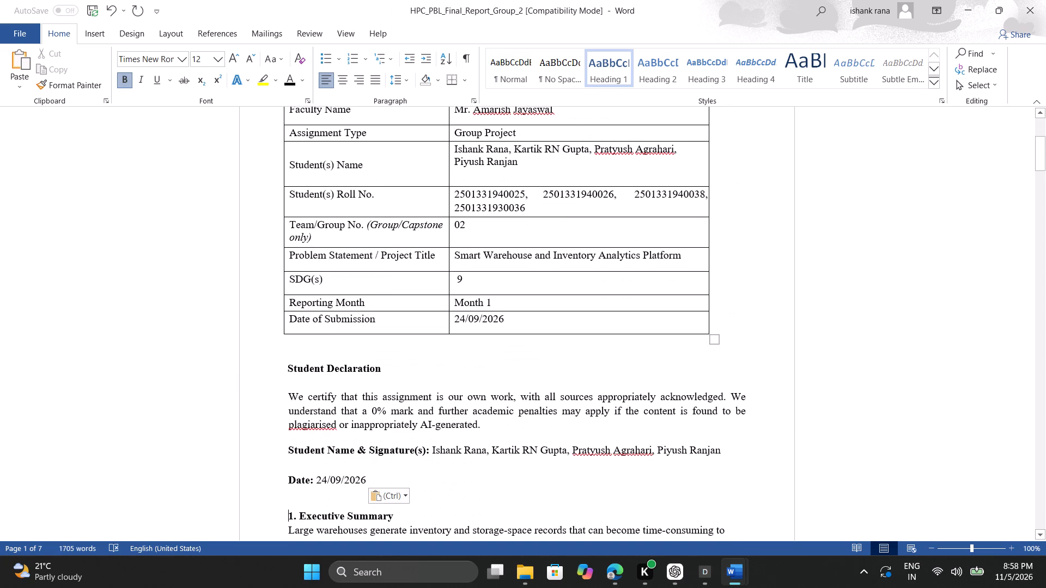
scroll(620, 182, right, 1)
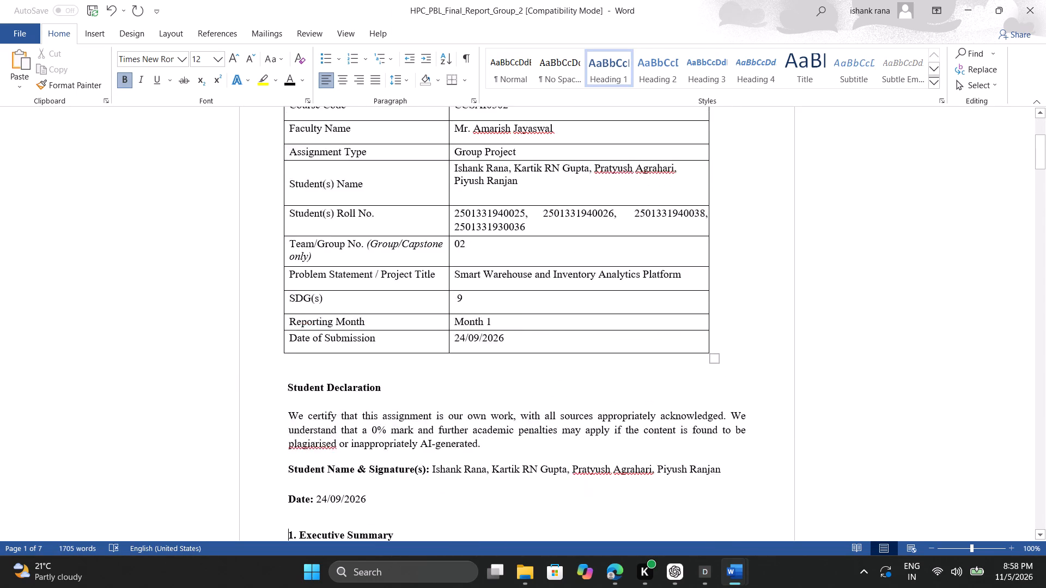
Insert blank lines above the Student Declaration heading so that it starts on the second page.
scroll(620, 182, right, 1)
click(775, 170)
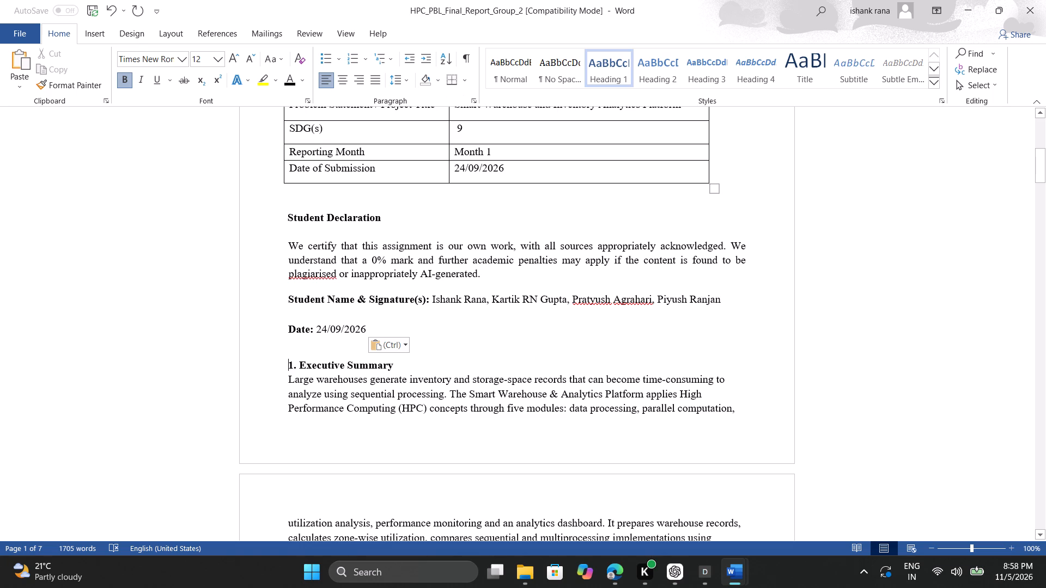
click(286, 212)
key(Return)
key(Return)
key(Return)
key(Return)
key(Return)
key(Return)
key(Return)
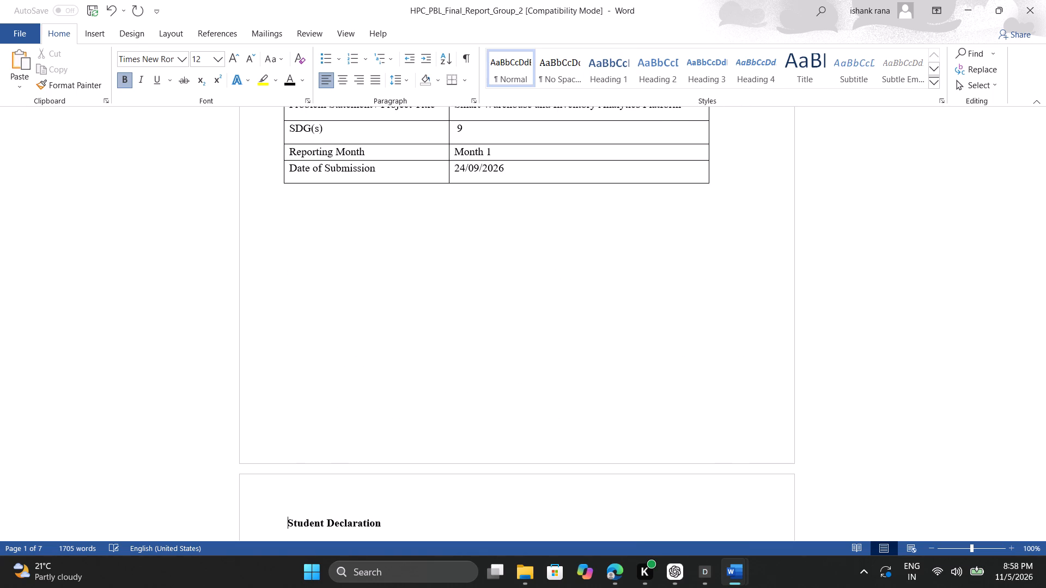
Add "Twinning" after "BTech CSE-AIML" in the Program and Branch Name line.
scroll(286, 212, up, 3)
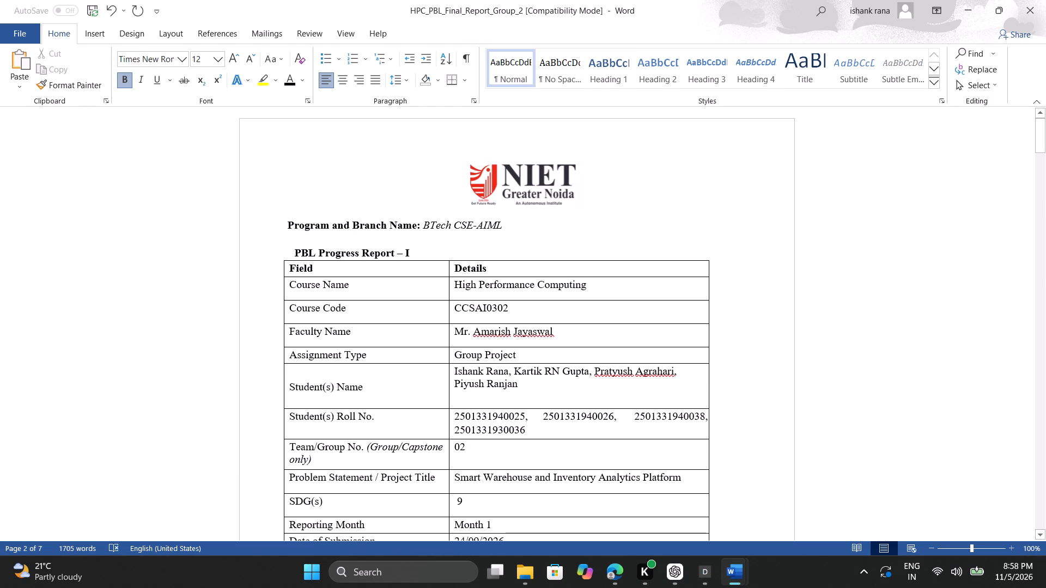
click(507, 226)
key(t)
key(BackSpace)
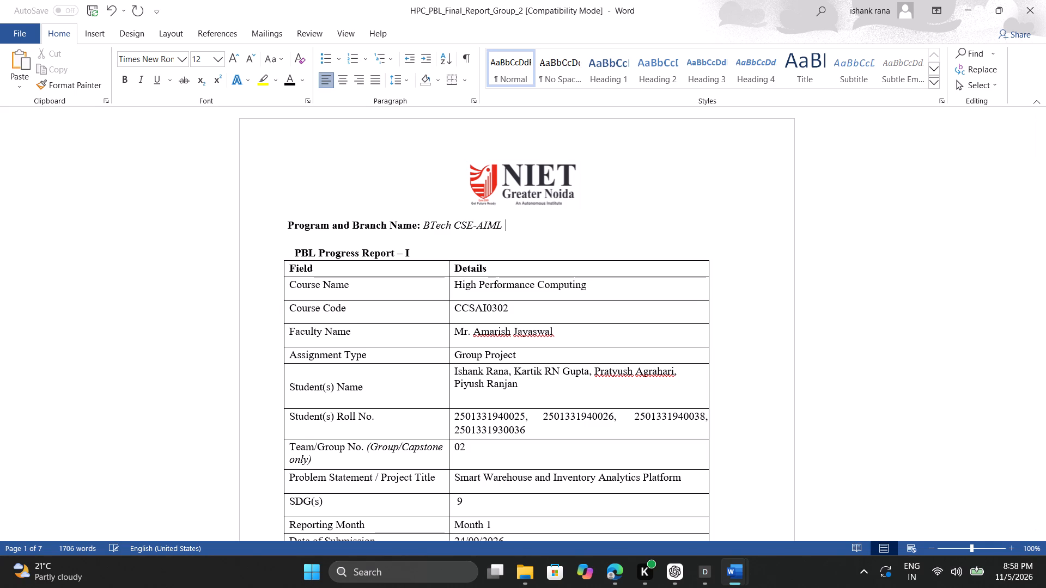
key(w)
text(inning)
Change the Reporting Month entry in the details table to "Final Month".
scroll(552, 322, down, 2)
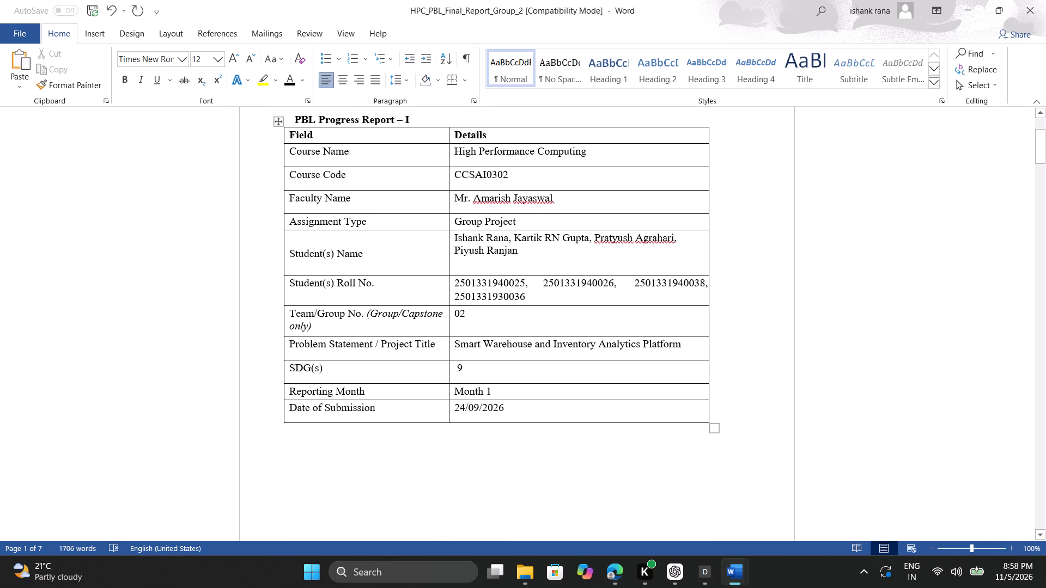
scroll(552, 322, down, 1)
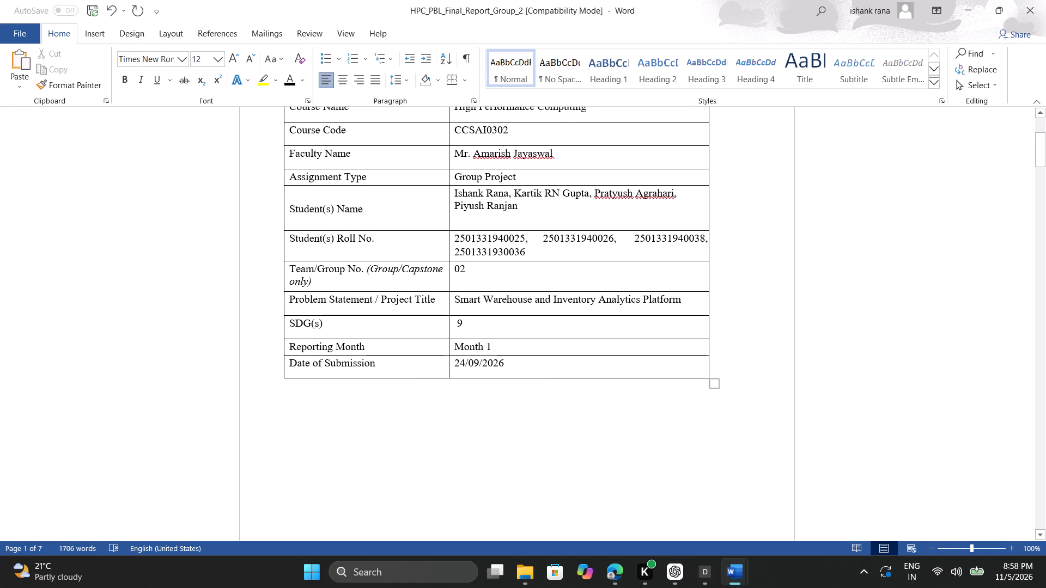
click(494, 346)
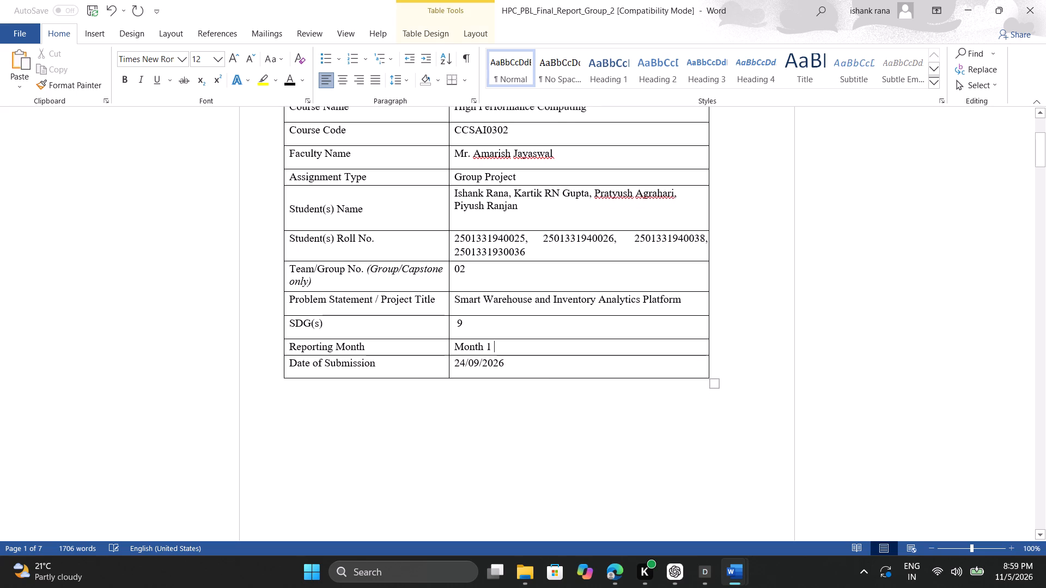
key(BackSpace)
key(BackSpace)
key(BackSpace)
key(BackSpace)
key(BackSpace)
key(BackSpace)
key(BackSpace)
key(BackSpace)
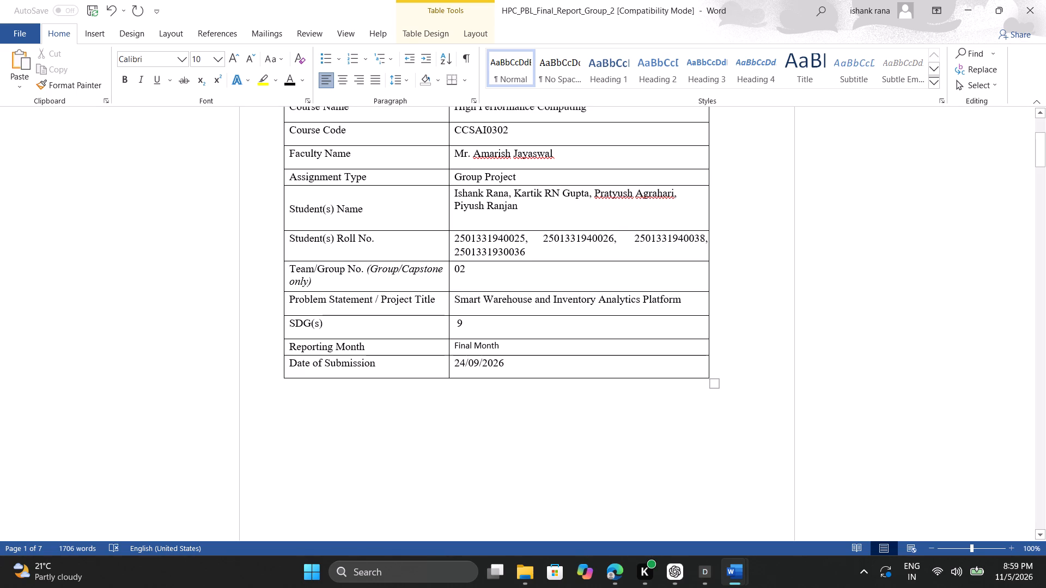
Change the Date of Submission in the details table to 05/11/2026.
click(477, 365)
key(BackSpace)
key(BackSpace)
key(BackSpace)
key(BackSpace)
key(BackSpace)
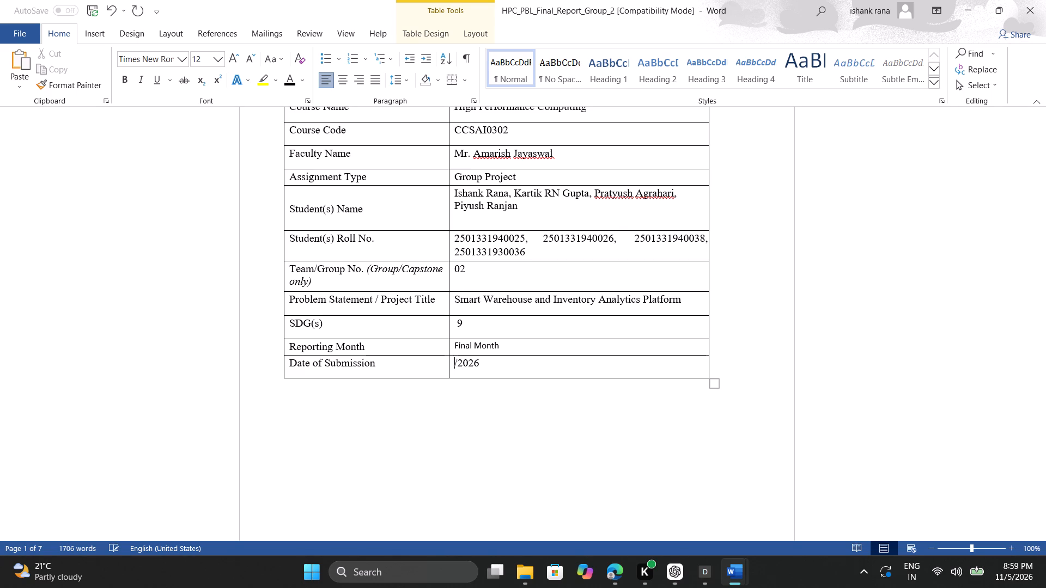
text(05/)
text(11)
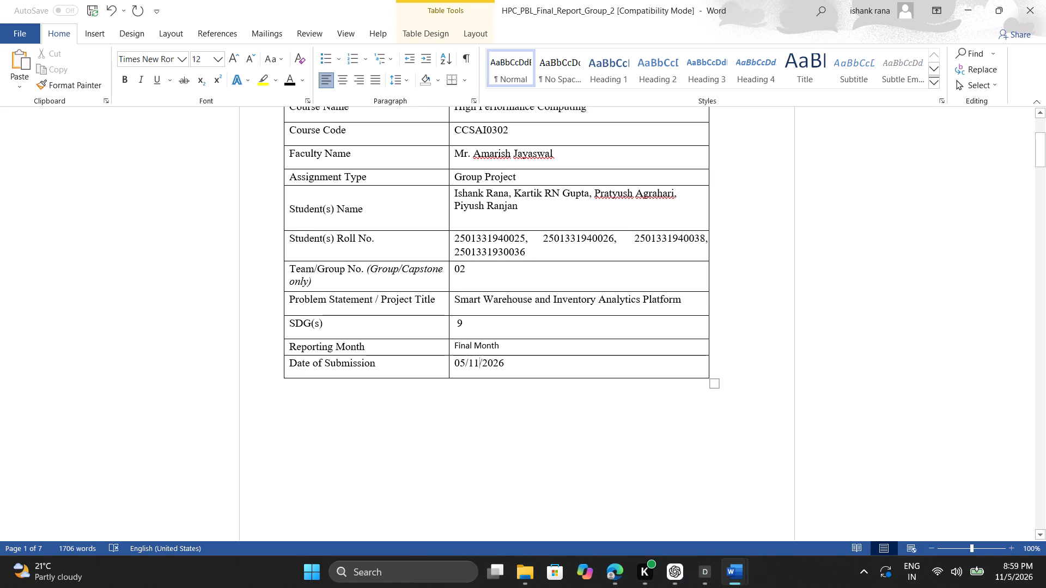
Change the title above the details table to "PBL Progress Report – Final Report".
scroll(498, 298, up, 1)
scroll(498, 298, down, 2)
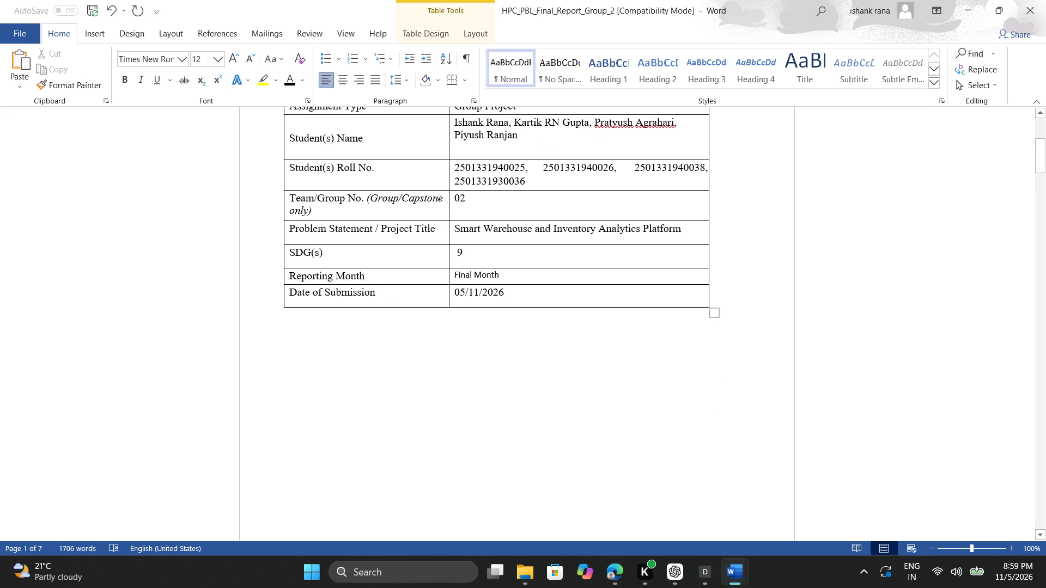
scroll(498, 298, up, 1)
click(416, 252)
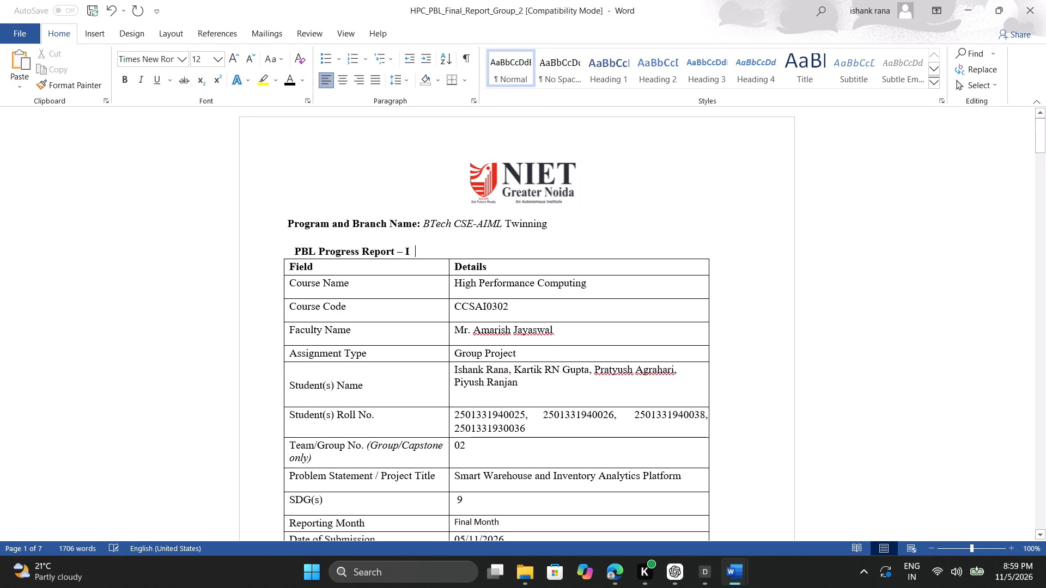
key(BackSpace)
key(BackSpace)
key(BackSpace)
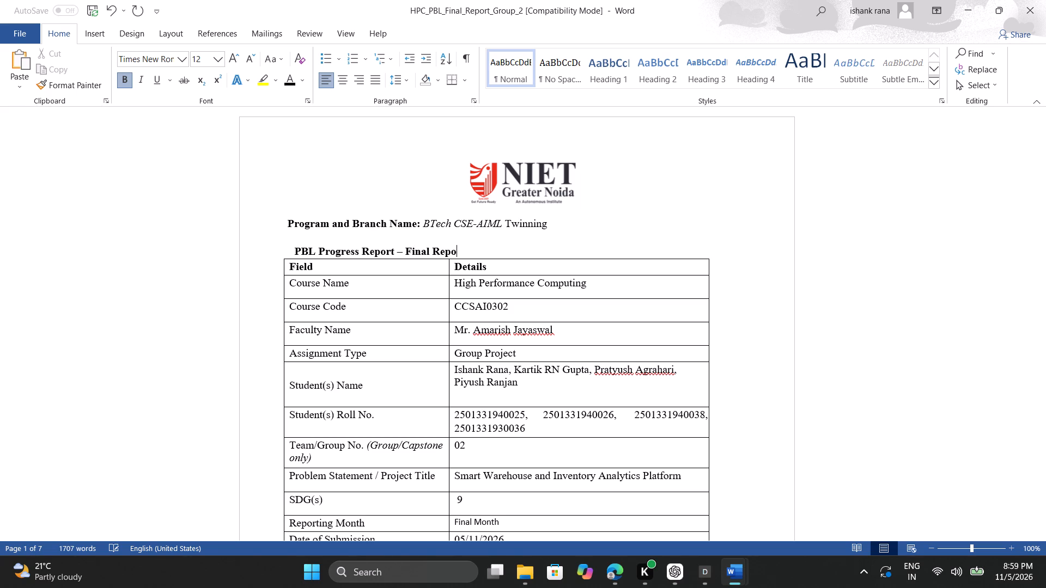
Centre the "PBL Progress Report – Final Report" title above the details table.
click(292, 248)
click(344, 81)
Format the whole document in Times New Roman, size 12, with 1.15 line spacing.
key(ctrl+a)
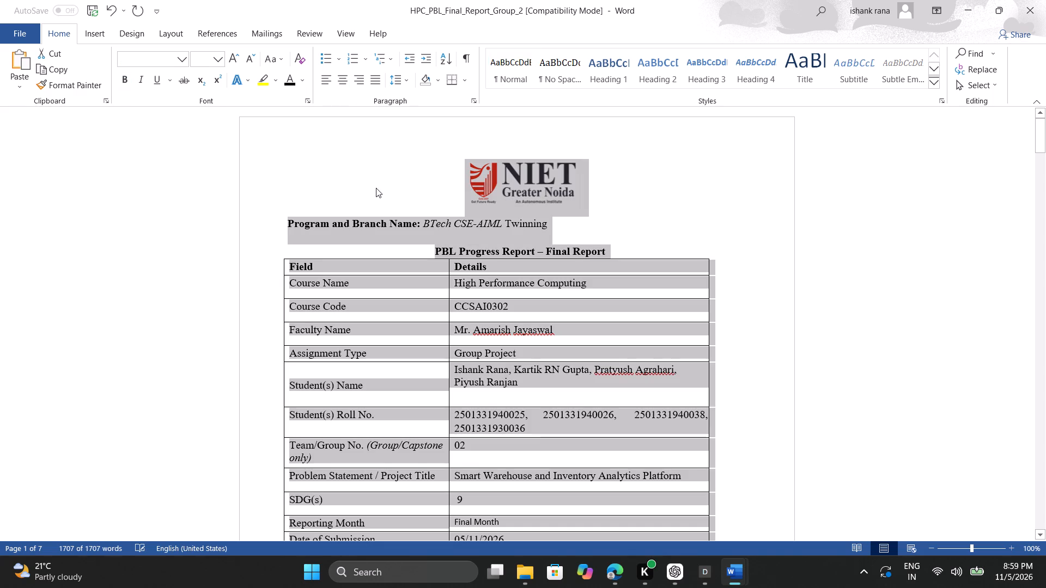
click(183, 58)
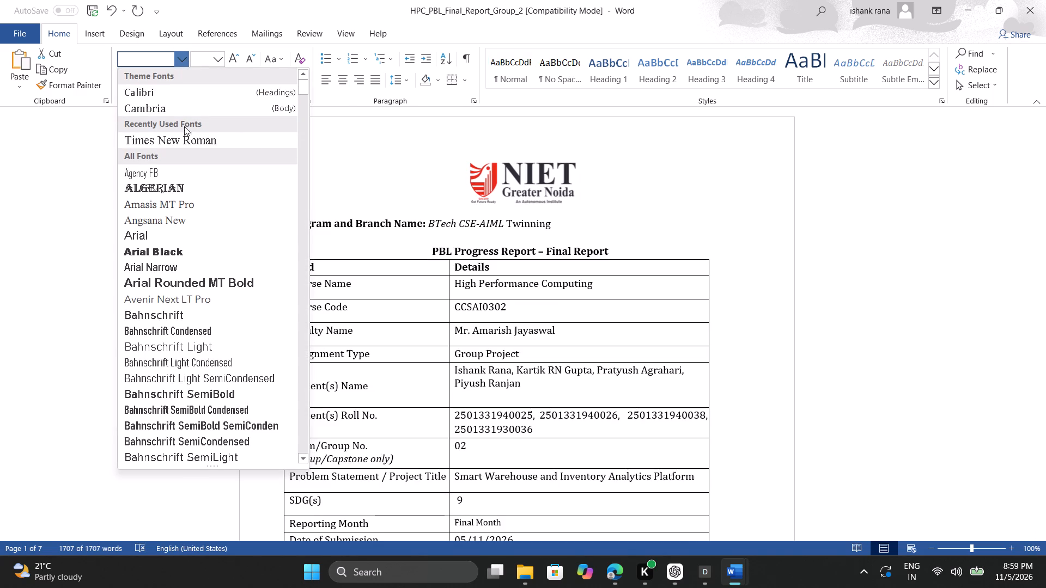
click(187, 140)
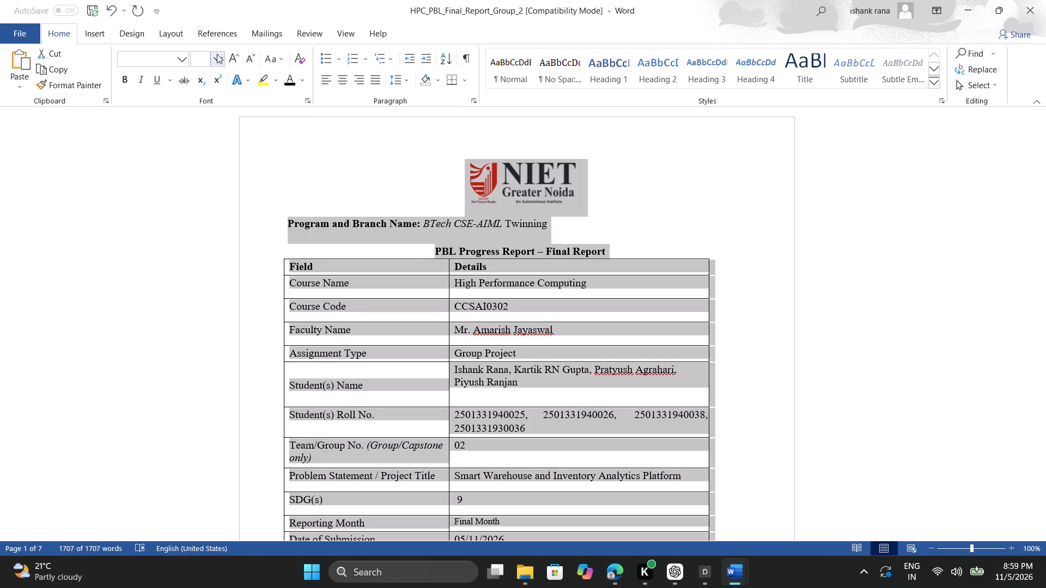
click(217, 55)
click(205, 128)
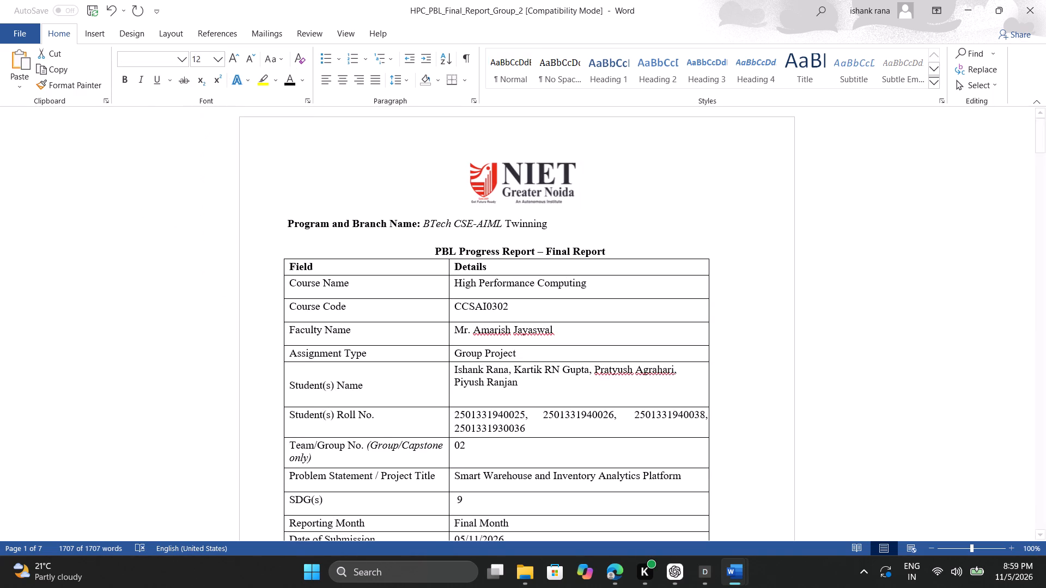
click(404, 83)
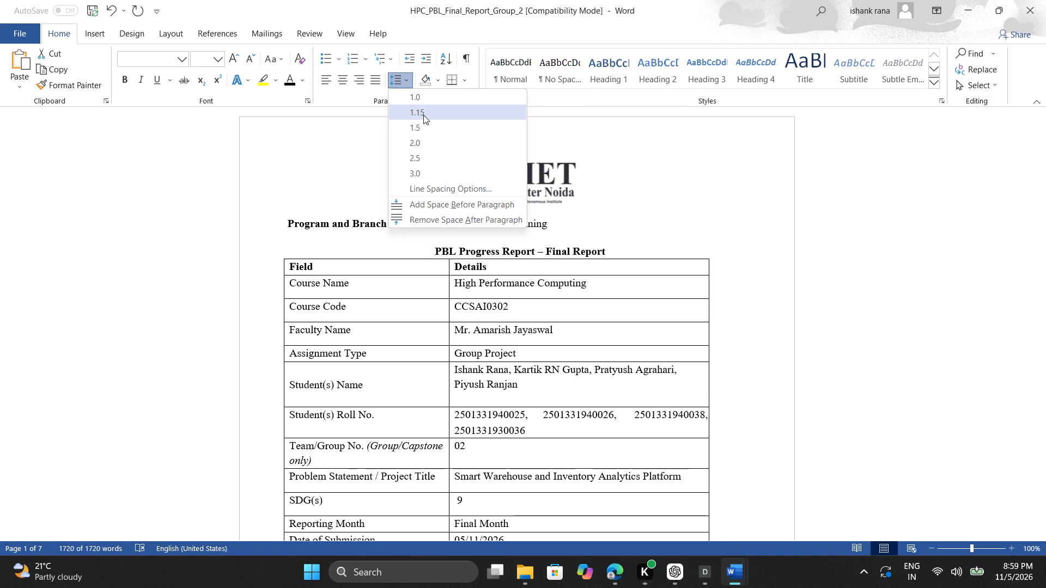
click(423, 115)
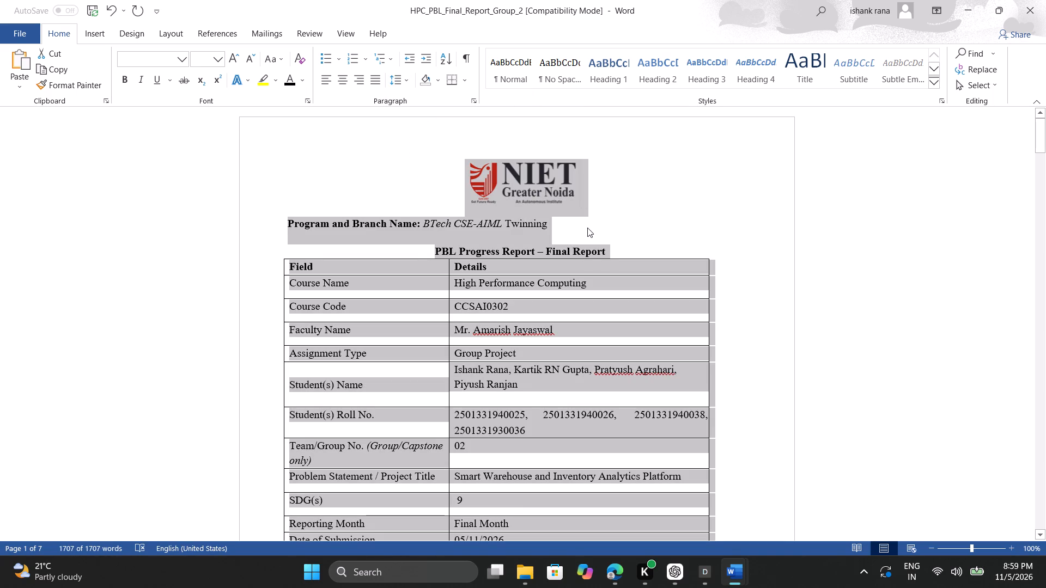
Centre the Program and Branch Name line and the details table on the cover page.
click(587, 228)
click(288, 220)
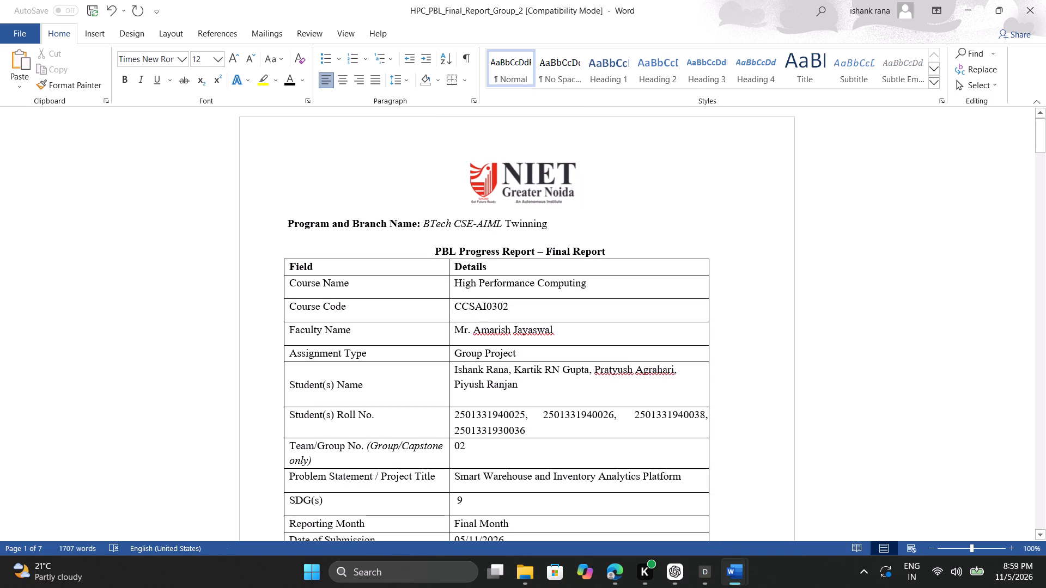
click(343, 82)
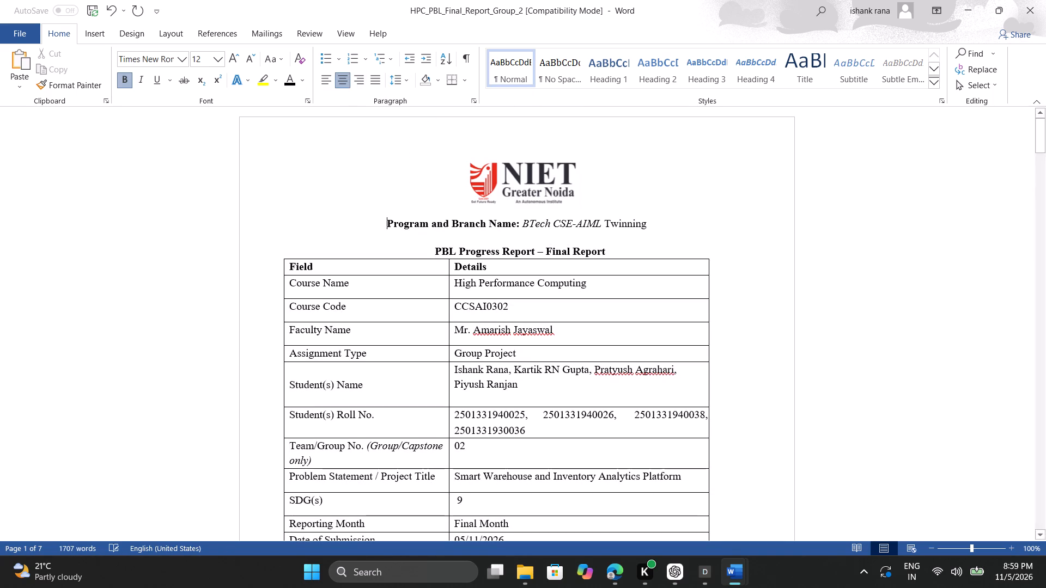
click(279, 252)
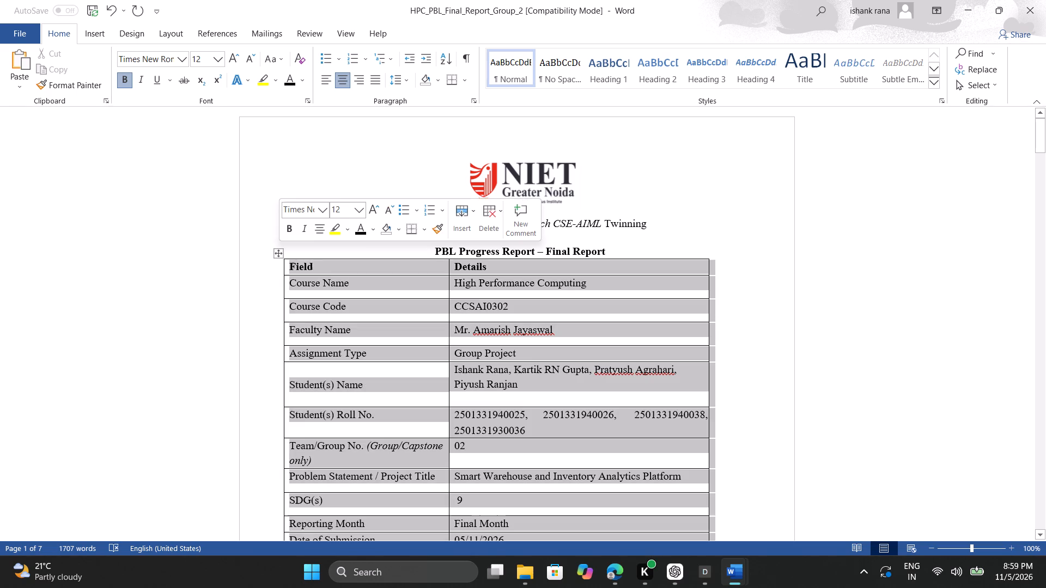
click(342, 83)
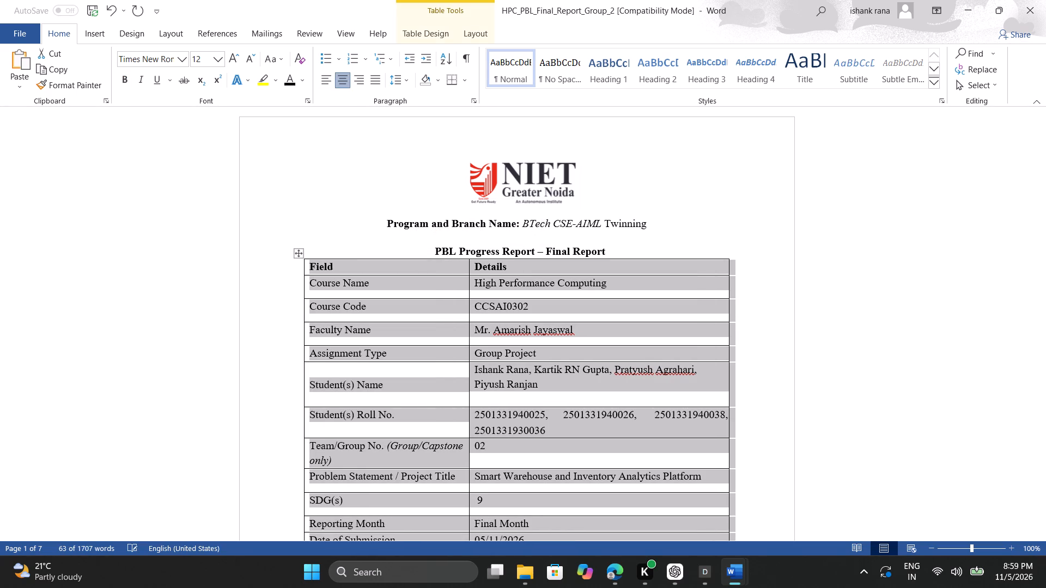
Delete the Date line below the Student Declaration signatures, keeping the Executive Summary heading's own style and spacing.
scroll(432, 273, down, 4)
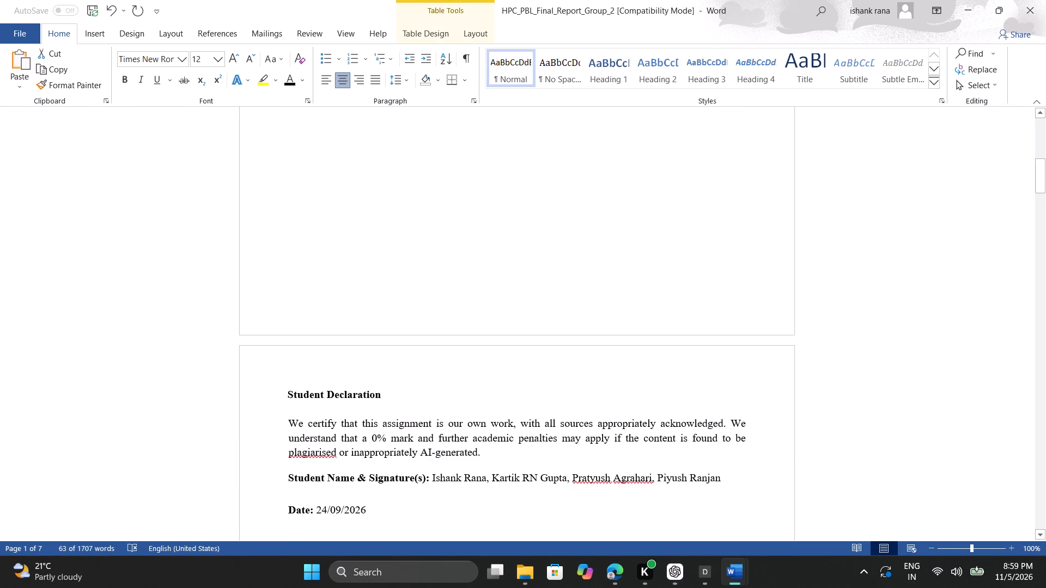
scroll(432, 273, down, 1)
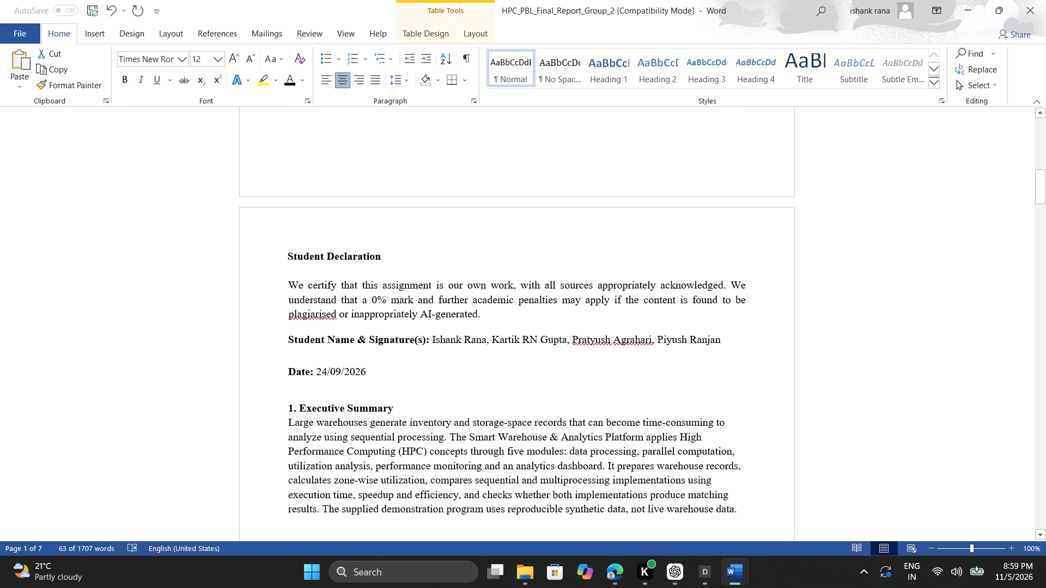
click(287, 249)
scroll(443, 354, down, 1)
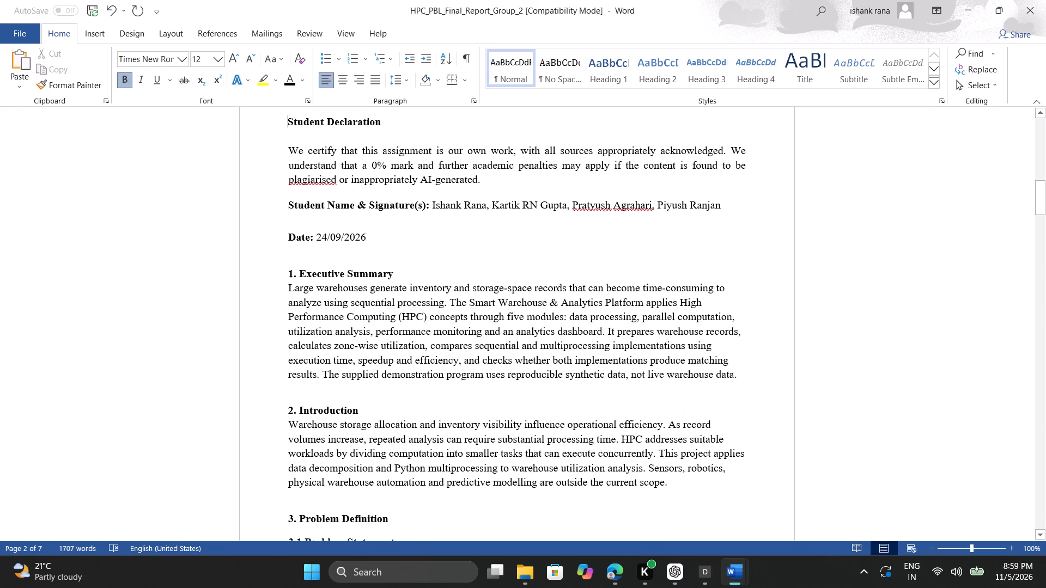
scroll(443, 354, down, 1)
drag(376, 234, 265, 233)
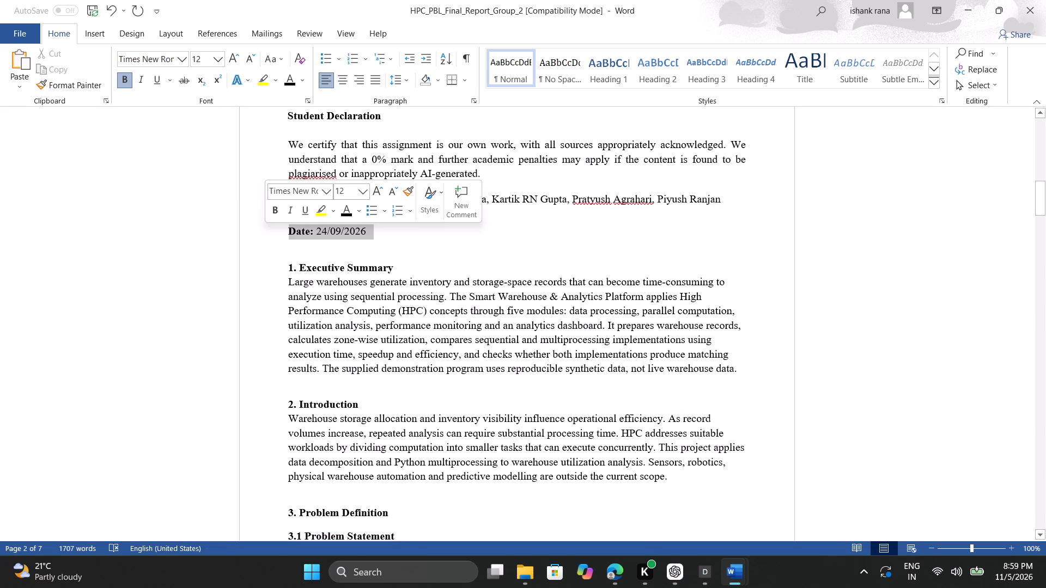
key(BackSpace)
key(BackSpace)
key(Return)
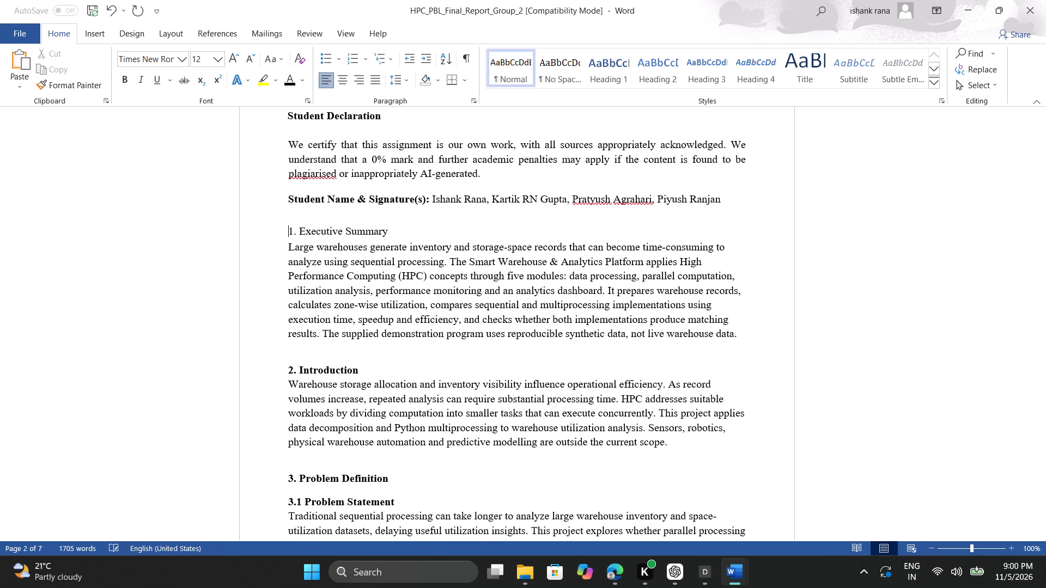
key(ctrl+z)
key(ctrl+z)
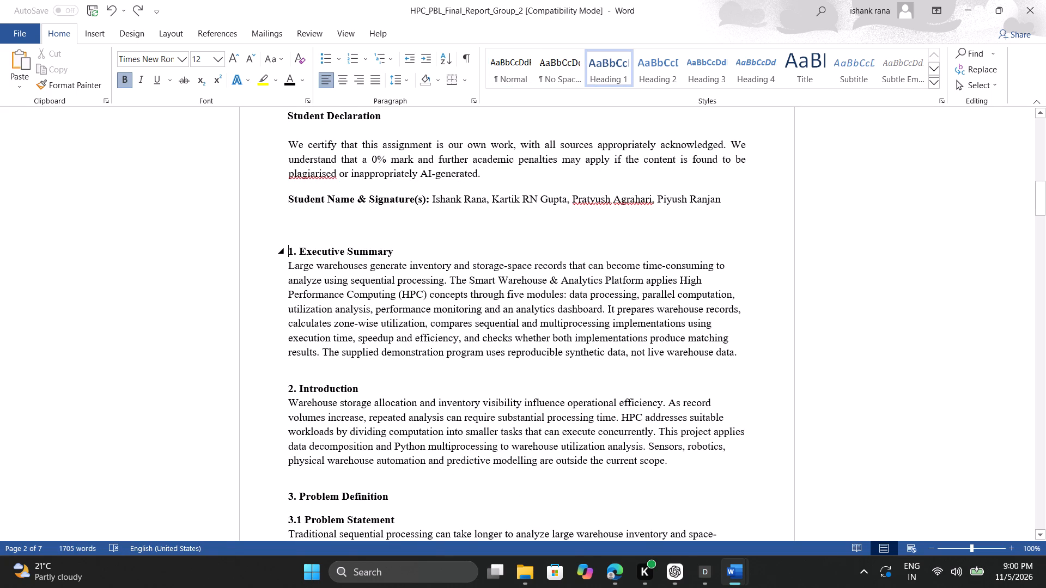
scroll(402, 291, down, 1)
scroll(402, 291, up, 1)
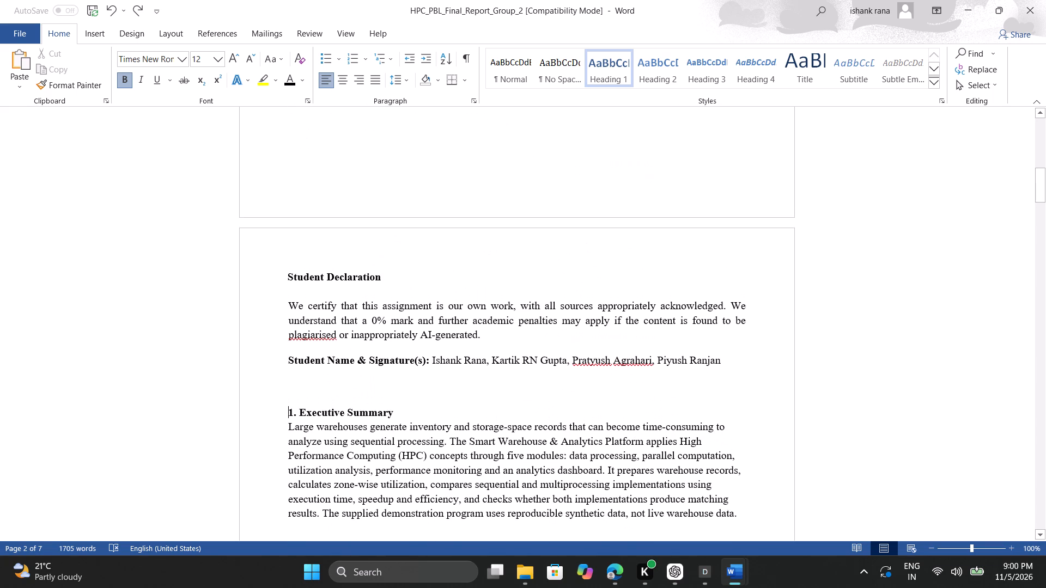
Set the "Student Declaration" and "1. Executive Summary" headings to font size 14.
drag(394, 277, 268, 273)
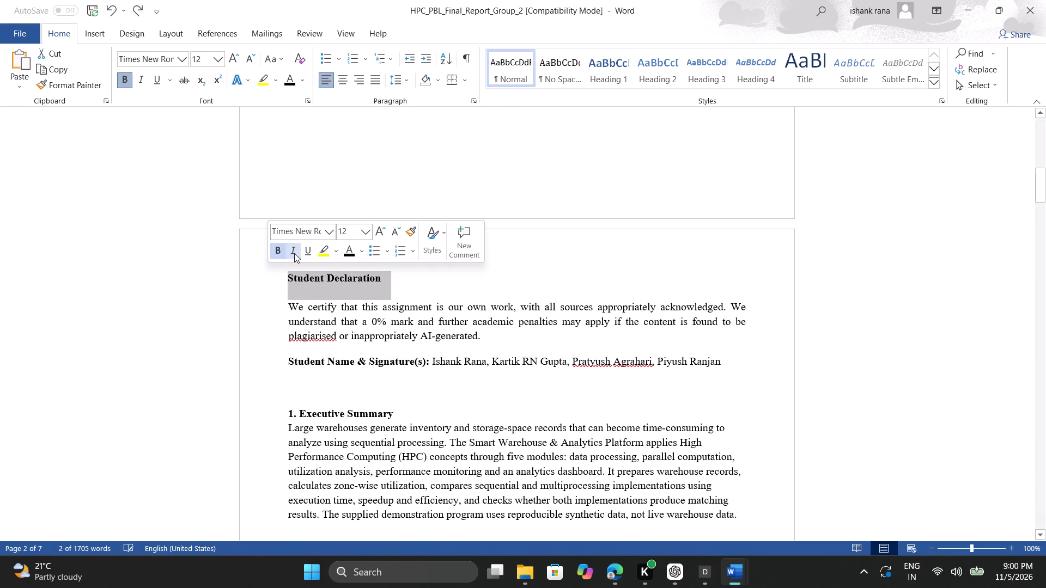
click(350, 234)
text(14)
key(Return)
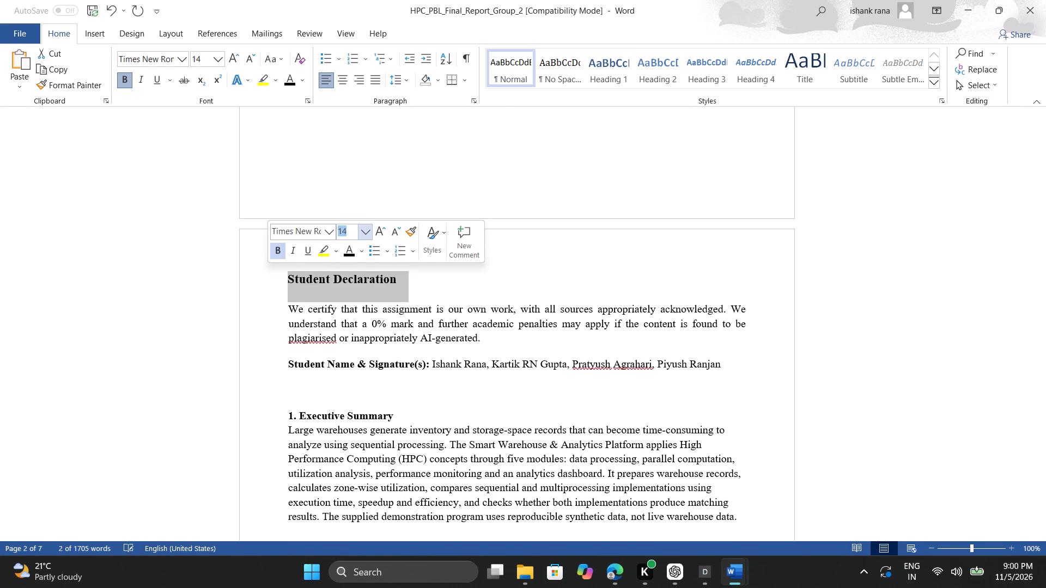
drag(397, 416, 283, 419)
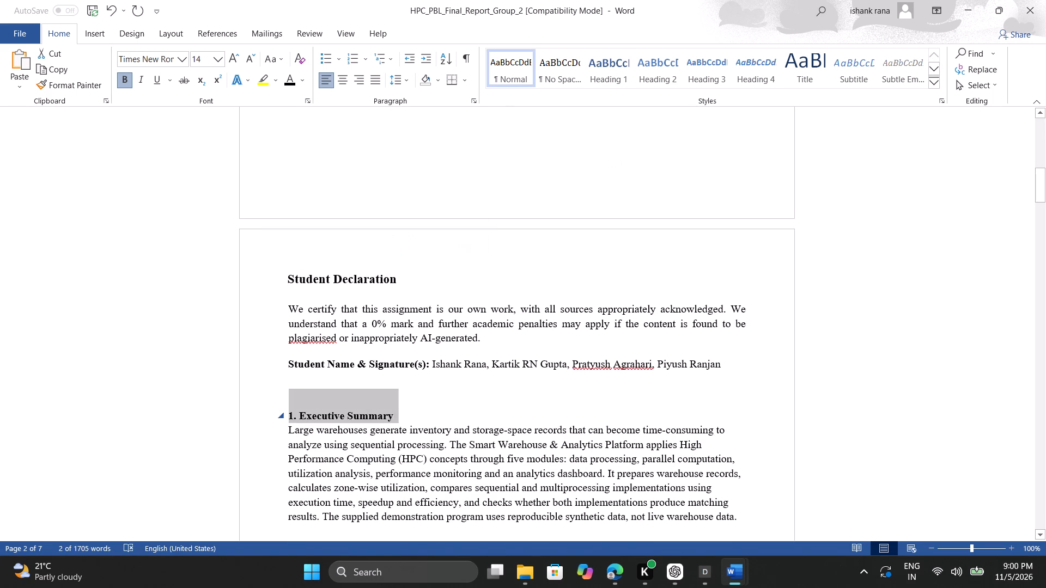
drag(283, 419, 282, 419)
click(367, 378)
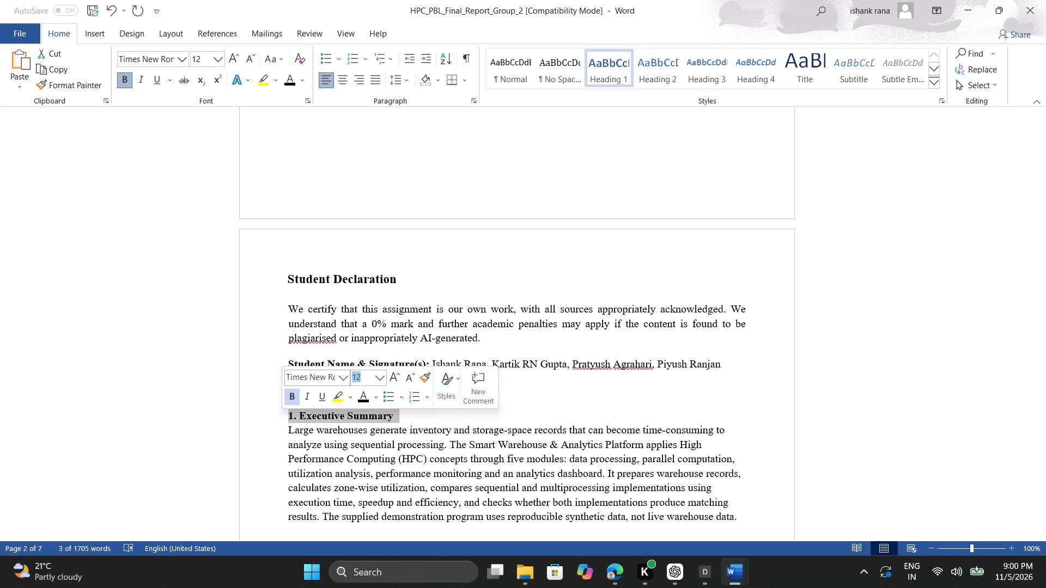
text(14)
key(Return)
Set the "2. Introduction" and "3. Problem Definition" headings to font size 14.
scroll(367, 378, down, 4)
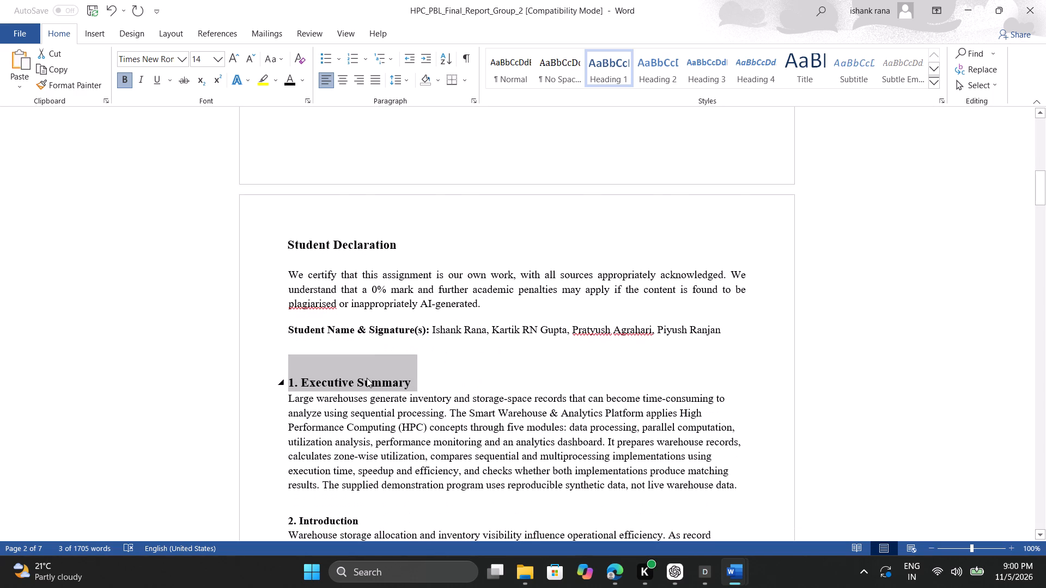
scroll(367, 378, down, 2)
drag(371, 296, 285, 297)
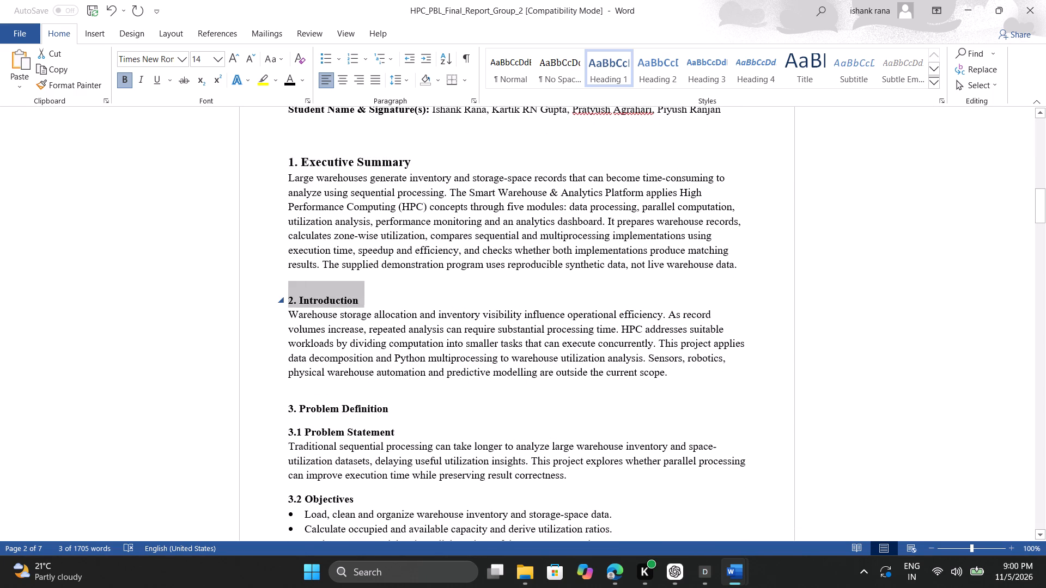
drag(285, 297, 283, 298)
click(362, 257)
text(14)
key(Return)
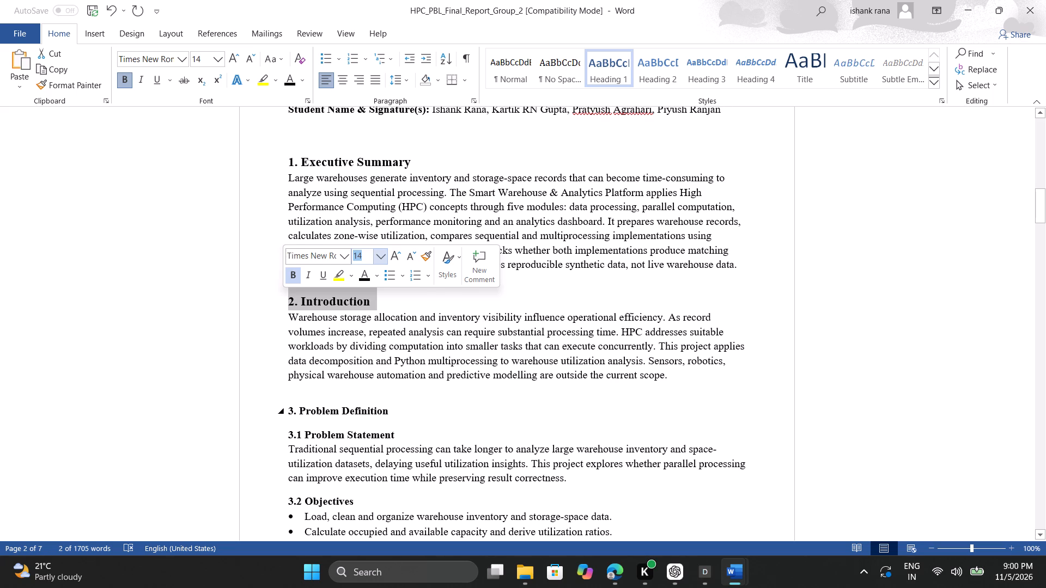
drag(393, 412, 252, 416)
click(333, 374)
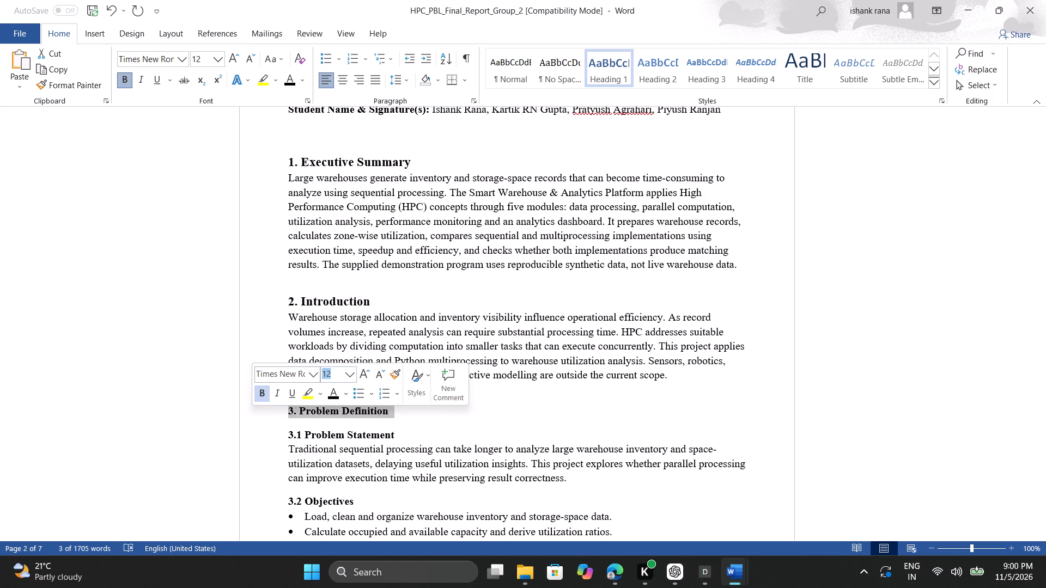
text(14)
key(Return)
Set the "4. Industry / Application Overview" and "5. System Architecture and Methodology" headings to font size 14.
scroll(333, 374, down, 3)
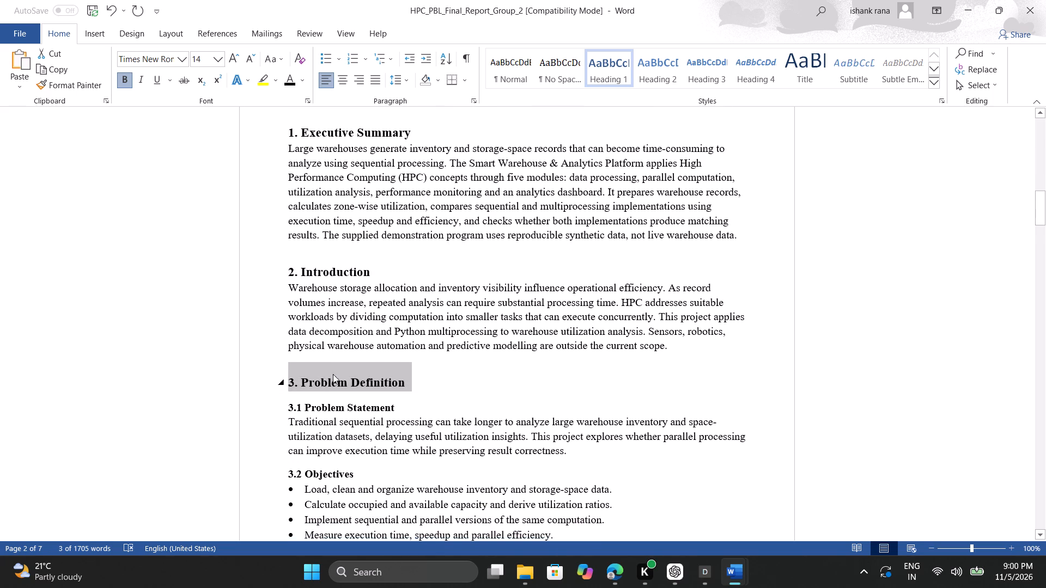
scroll(333, 374, down, 6)
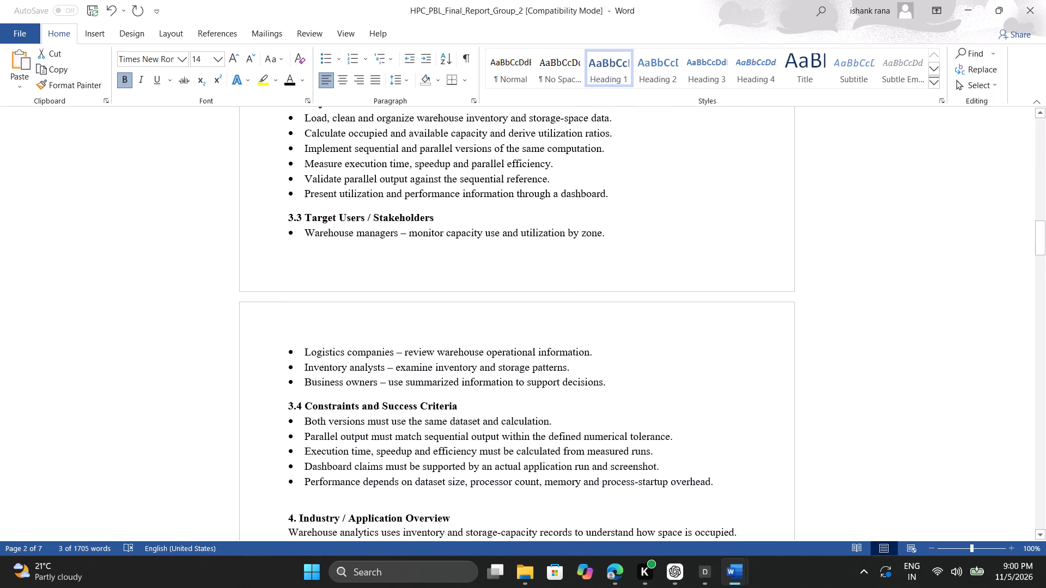
scroll(333, 374, down, 1)
drag(455, 360, 269, 354)
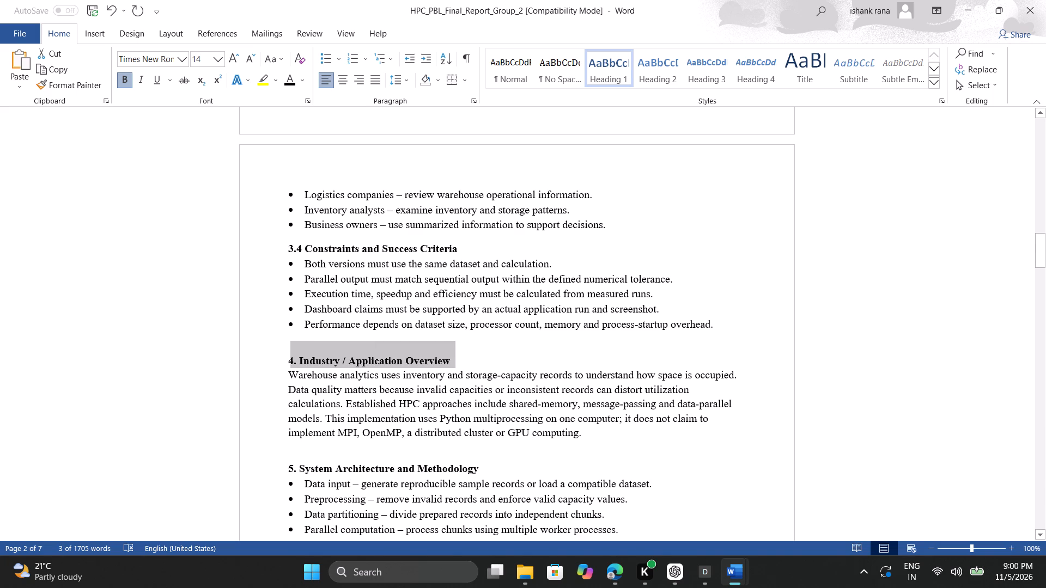
drag(269, 354, 267, 354)
click(351, 311)
text(14)
key(Return)
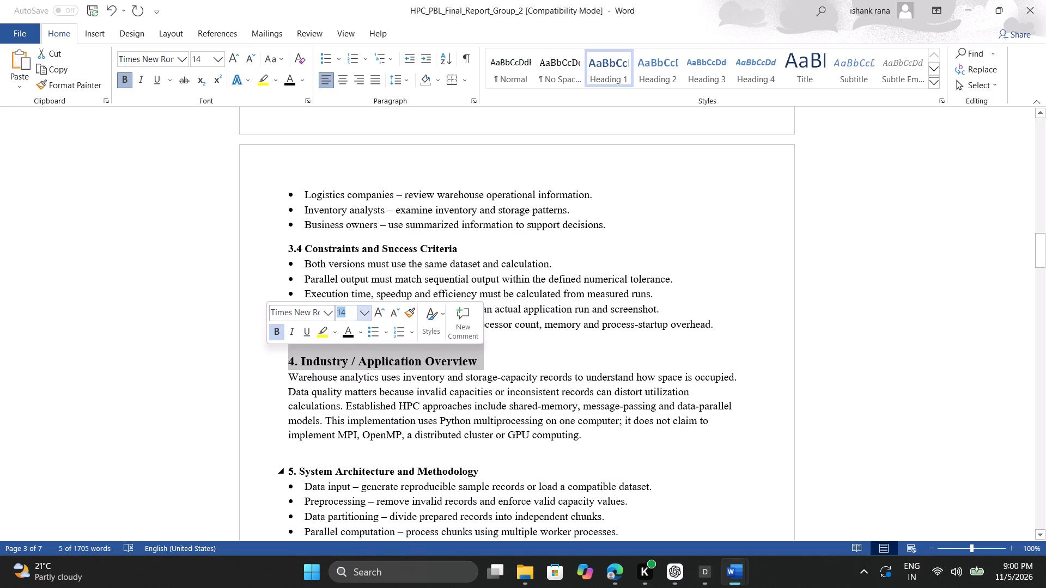
drag(485, 470, 274, 468)
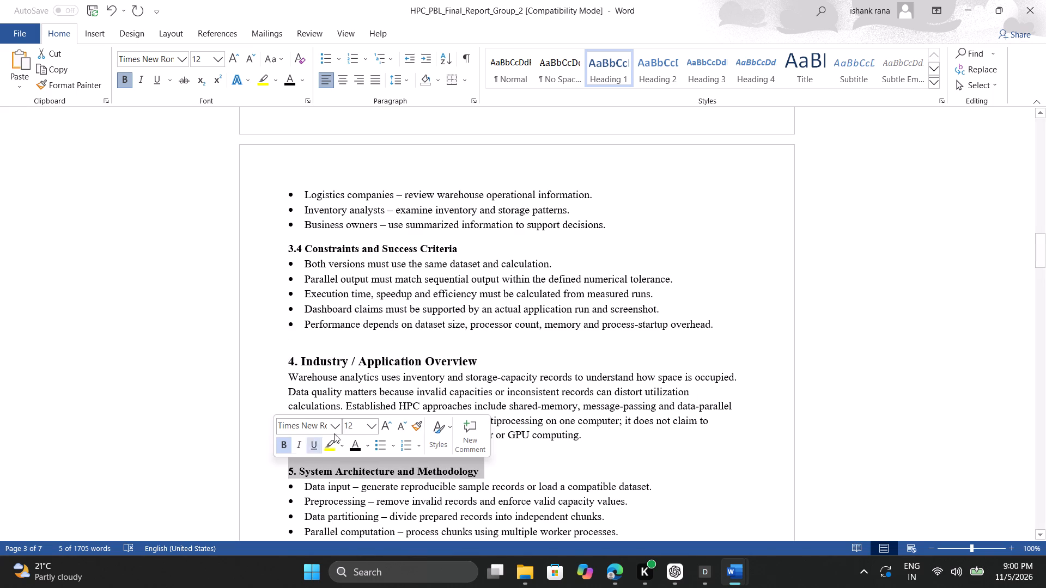
click(358, 427)
text(14)
key(Return)
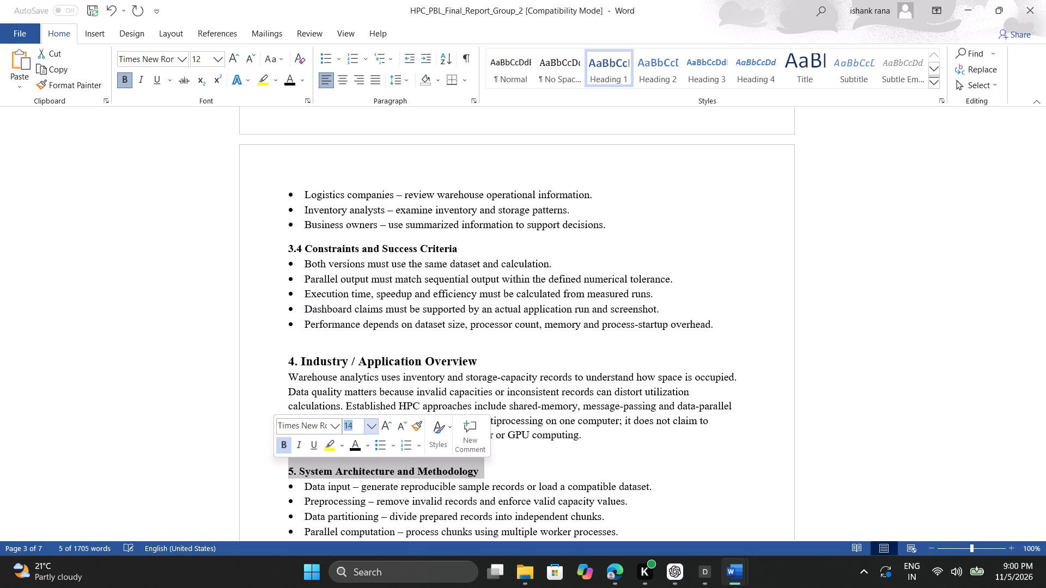
Set the "6. Module 1: Data Processing" and "7. Module 2: Parallel Computation" headings to font size 14.
scroll(358, 427, down, 7)
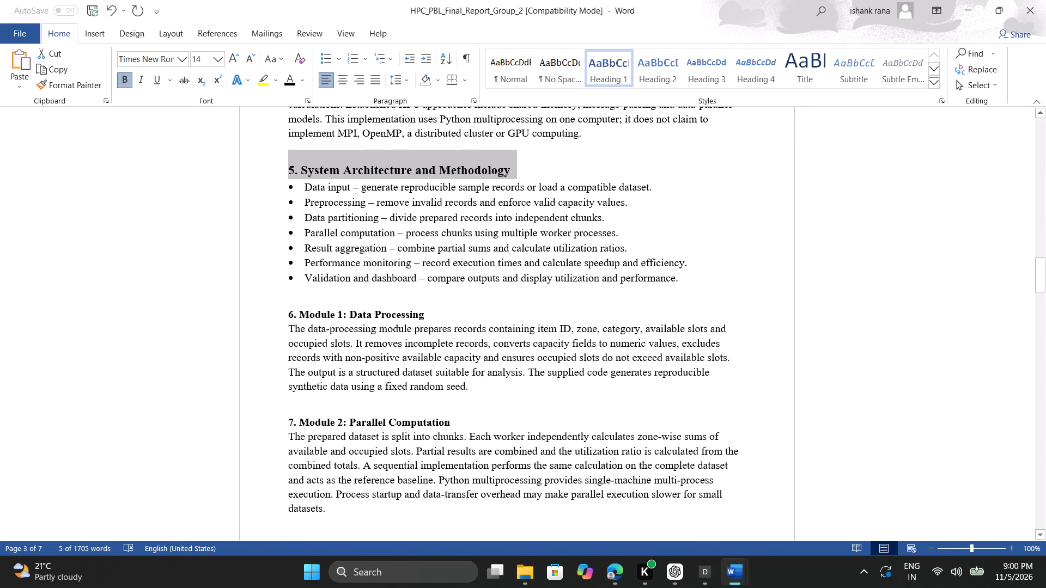
drag(425, 312, 272, 321)
click(272, 321)
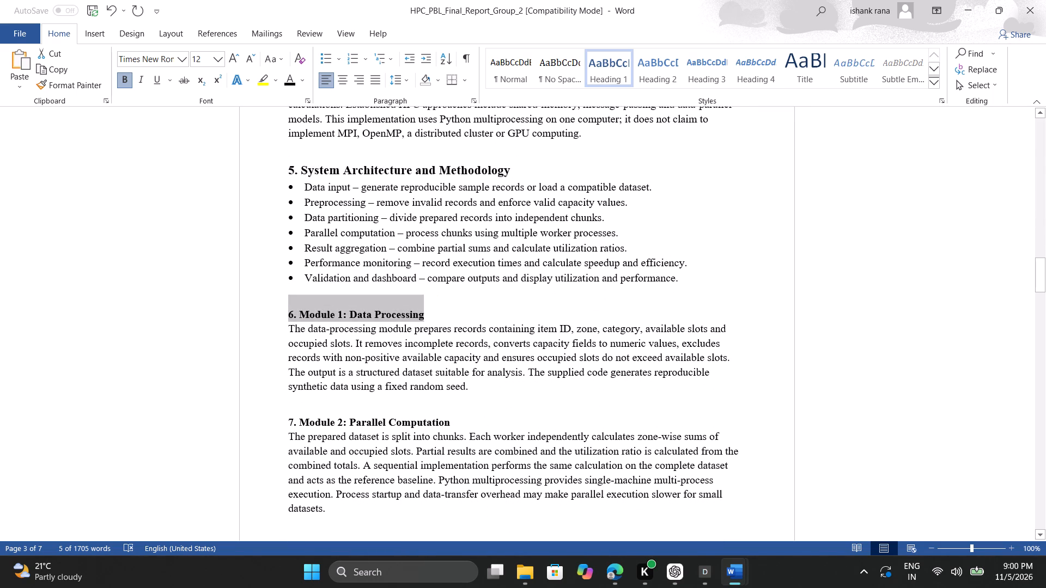
click(350, 276)
text(14)
key(Return)
drag(462, 420, 270, 415)
click(355, 372)
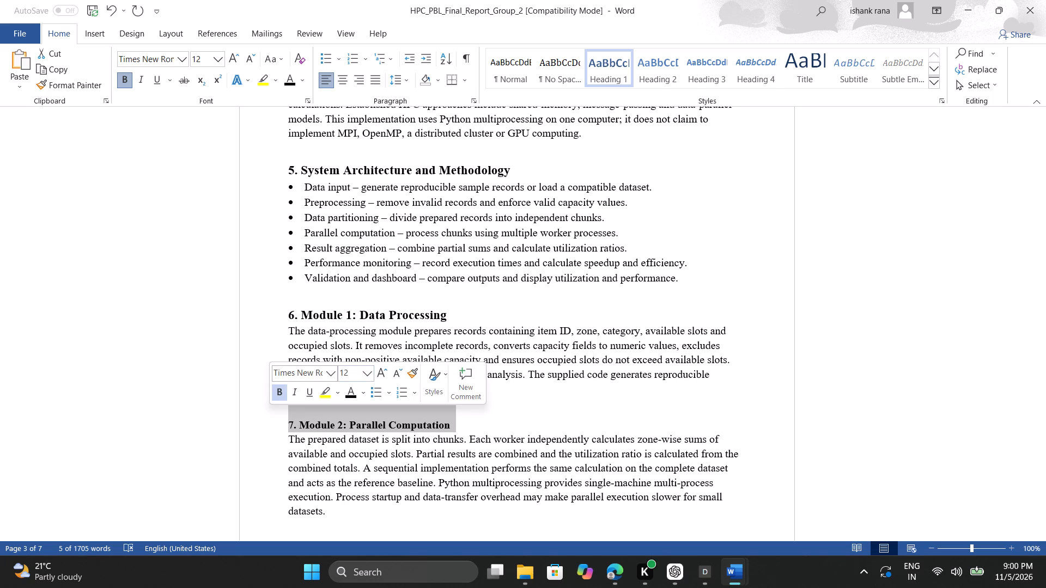
text(14)
key(Return)
Set the "8. Module 3: Utilization Analysis" and "9. Module 4: Performance Monitoring" headings to font size 14.
scroll(351, 445, down, 1)
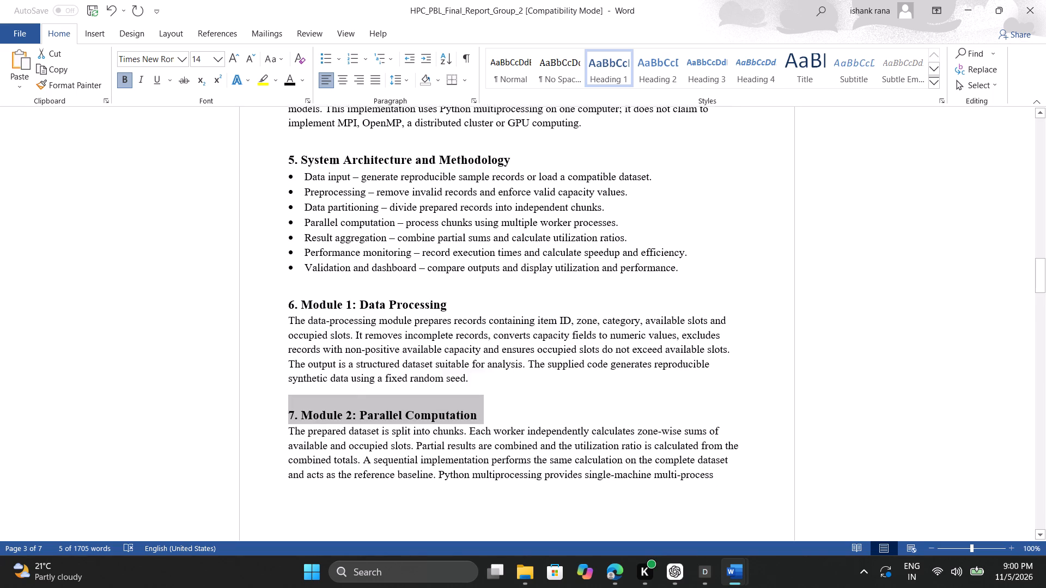
scroll(351, 445, down, 2)
drag(441, 355, 384, 357)
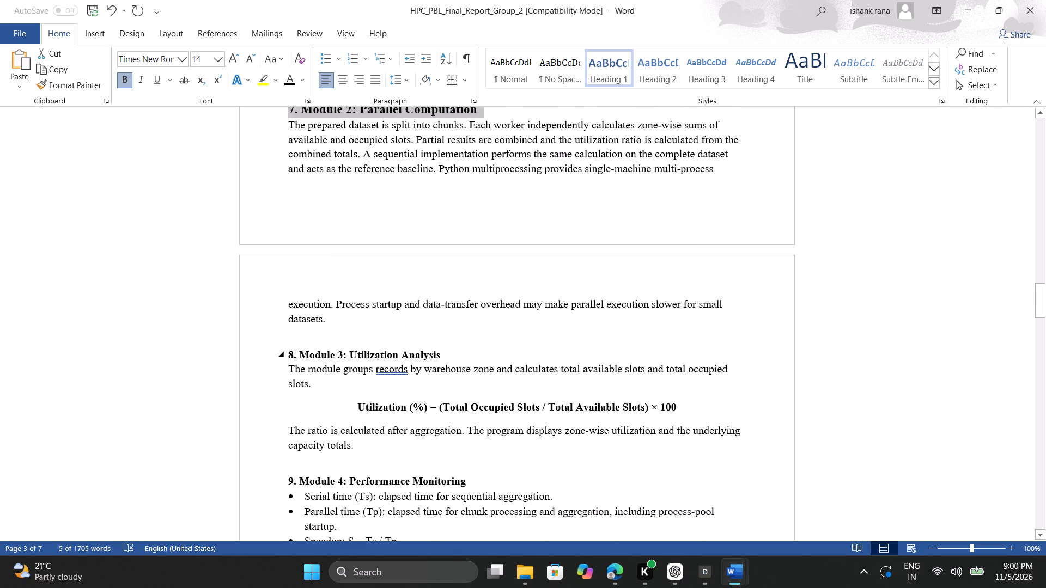
drag(384, 357, 267, 354)
click(348, 313)
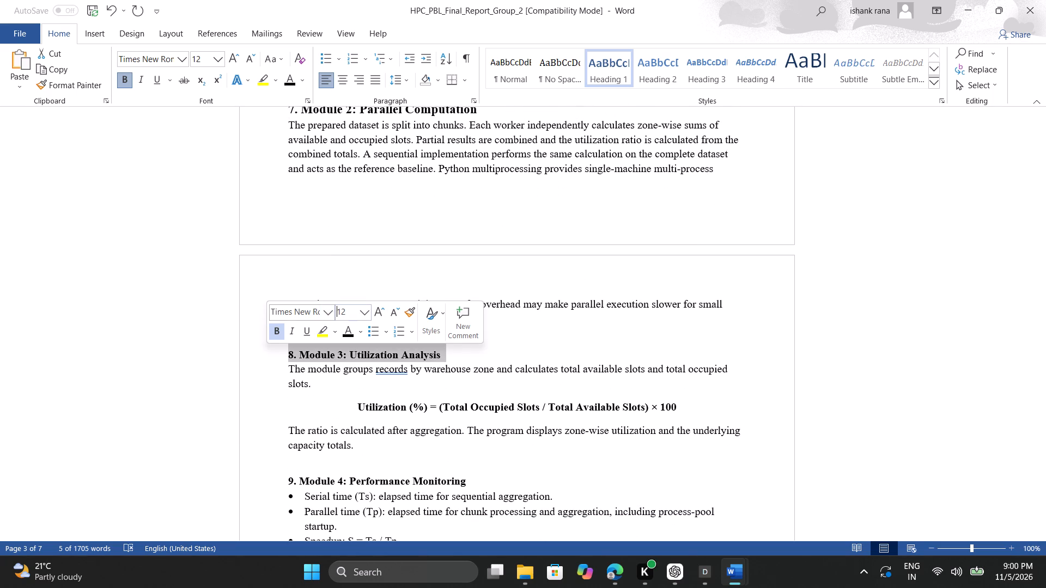
text(14)
key(Return)
scroll(329, 458, down, 3)
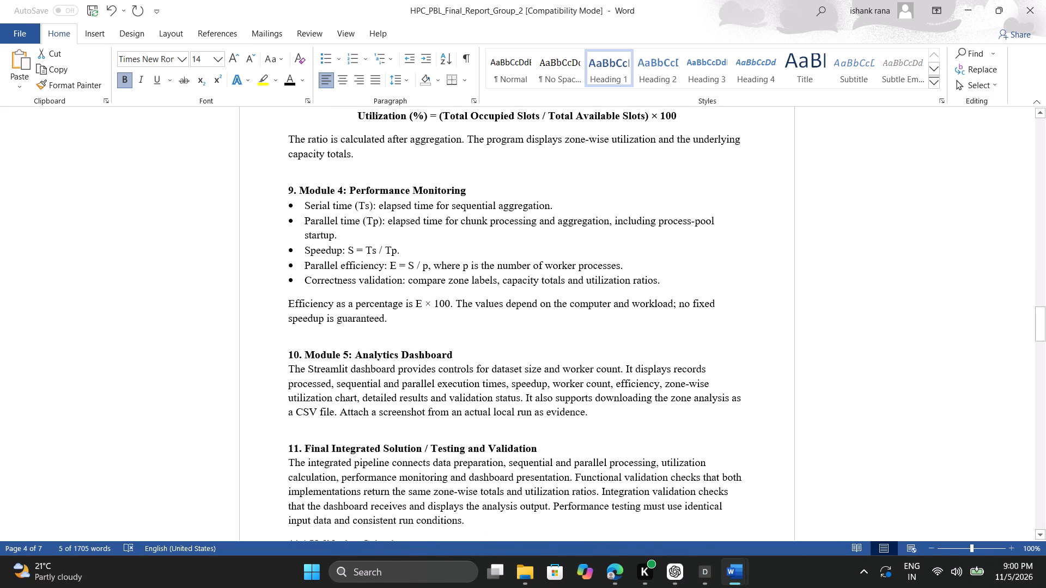
drag(482, 185, 270, 187)
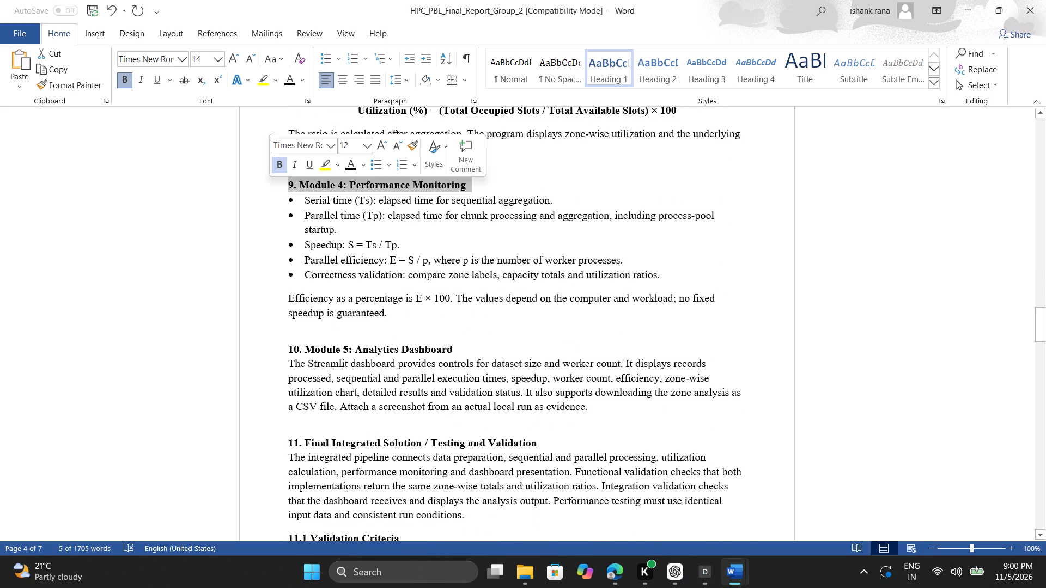
click(354, 146)
text(14)
key(Return)
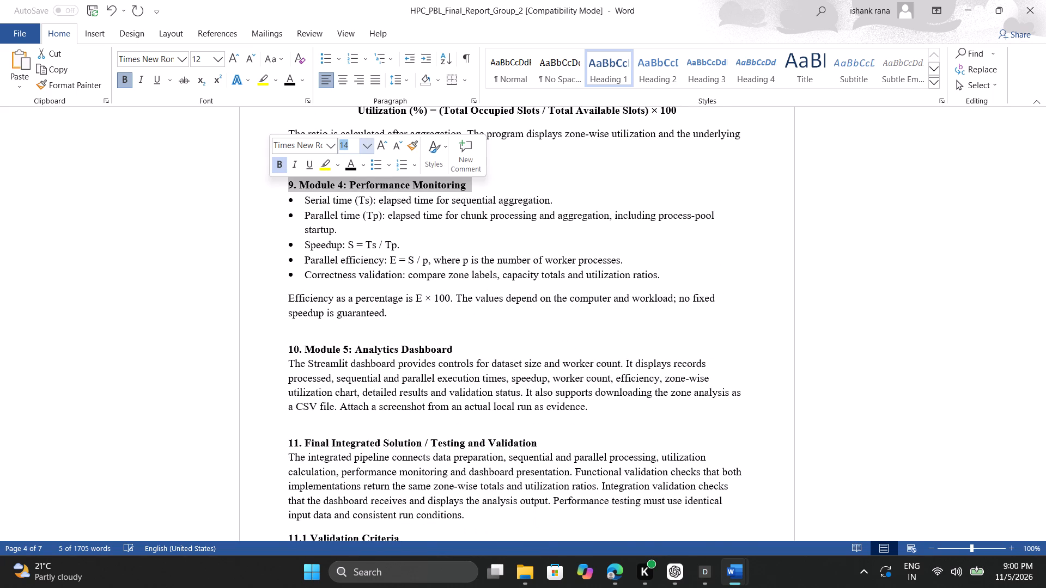
Set the "10. Module 5: Analytics Dashboard" and "11. Final Integrated Solution / Testing and Validation" headings to font size 14.
drag(458, 352, 445, 351)
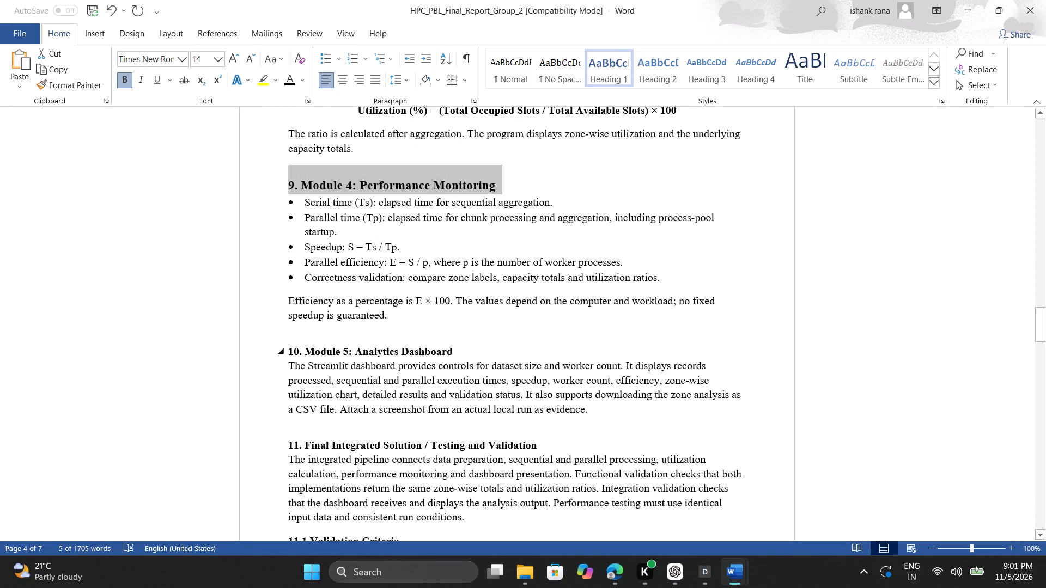
drag(445, 351, 269, 352)
click(352, 312)
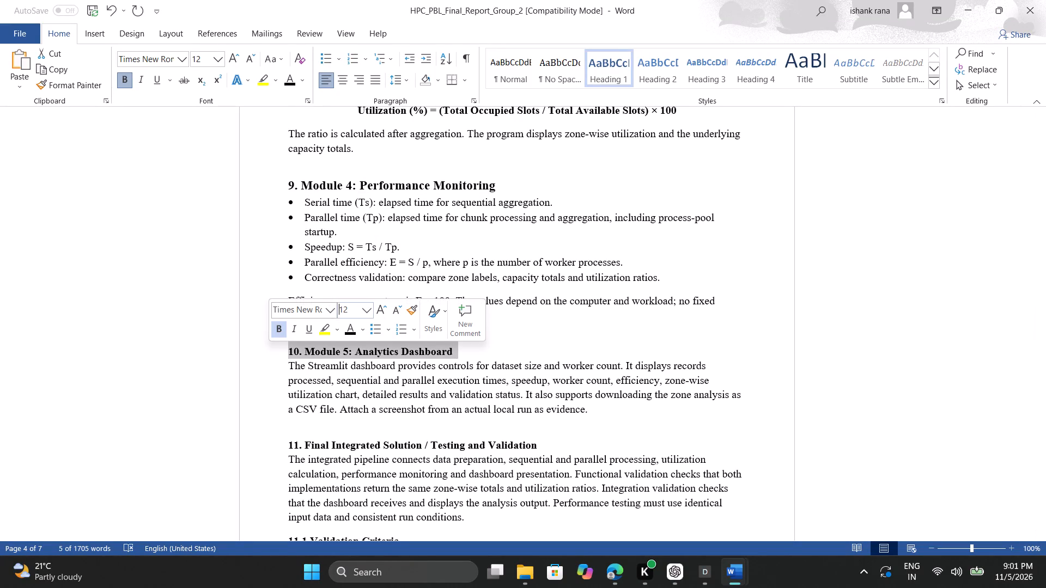
text(14)
key(Return)
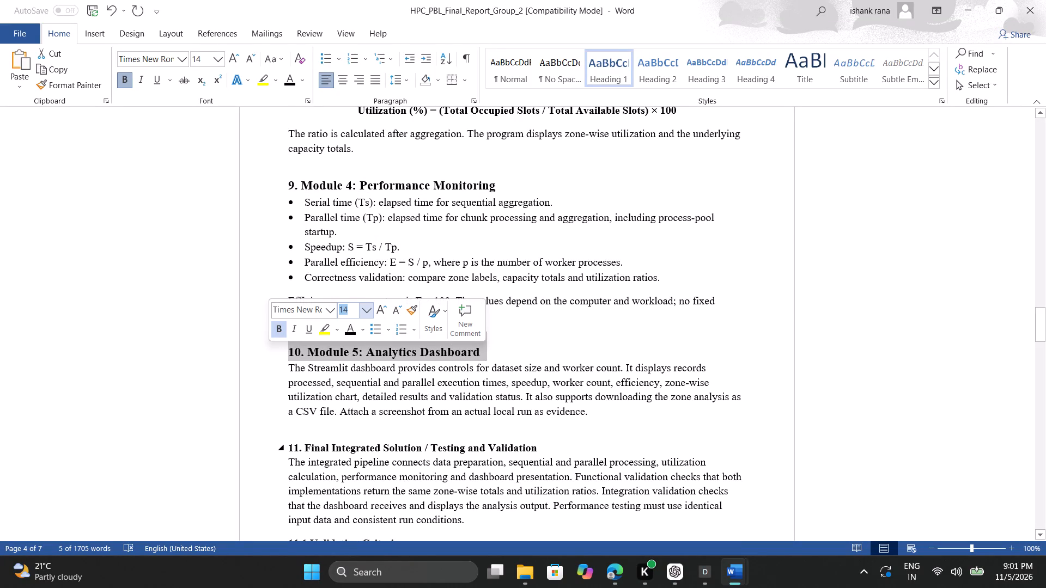
drag(540, 446, 285, 443)
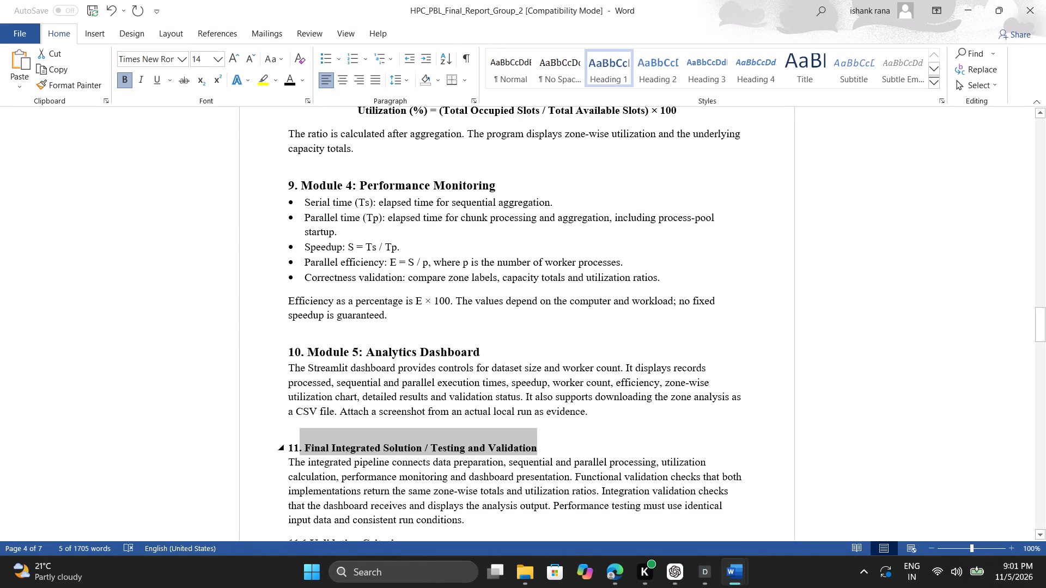
drag(285, 443, 283, 443)
click(361, 402)
text(14)
key(Return)
Set the "12. Progress Across Reporting Months" and "13. Expected Benefits and Learning Outcomes" headings to font size 14.
scroll(384, 481, down, 2)
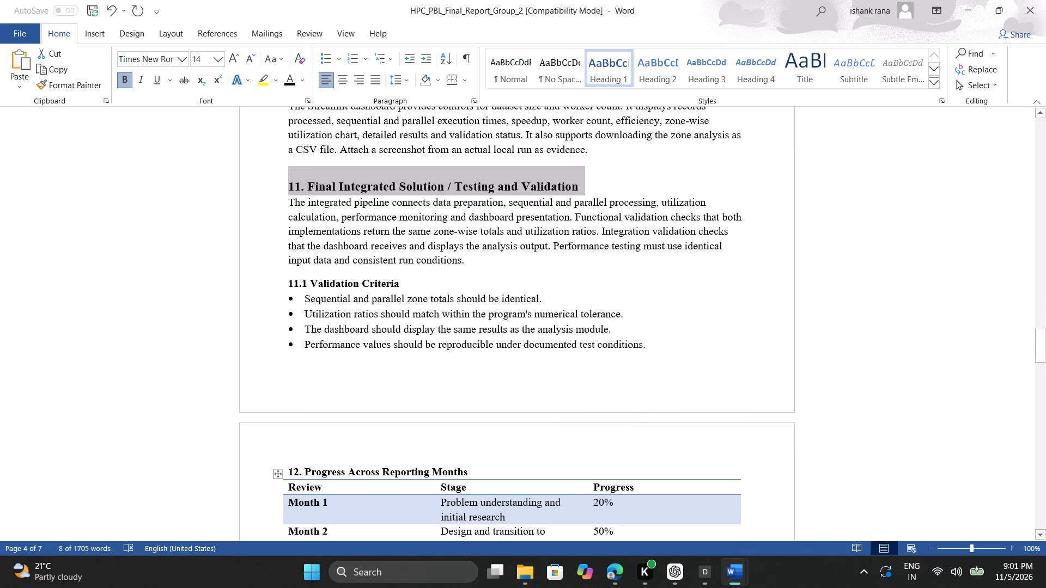
scroll(384, 481, down, 1)
drag(476, 460, 426, 460)
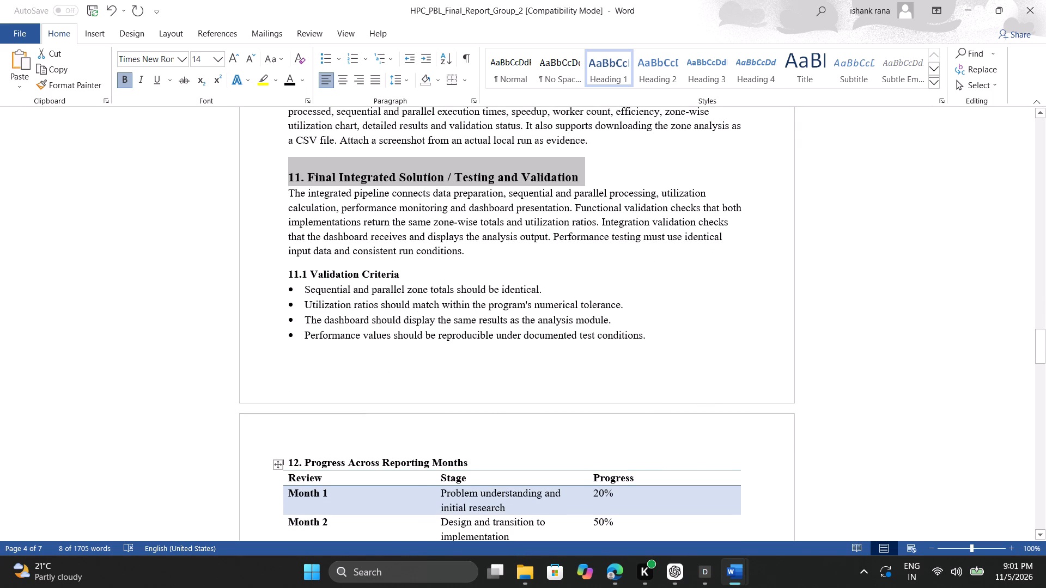
drag(426, 460, 284, 463)
click(373, 420)
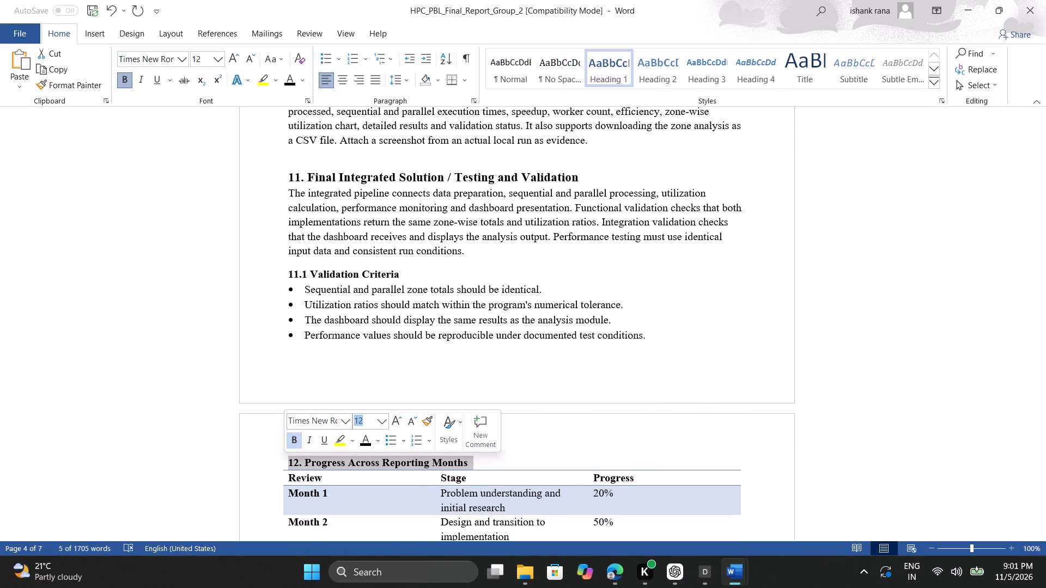
text(14)
key(Return)
scroll(378, 470, down, 1)
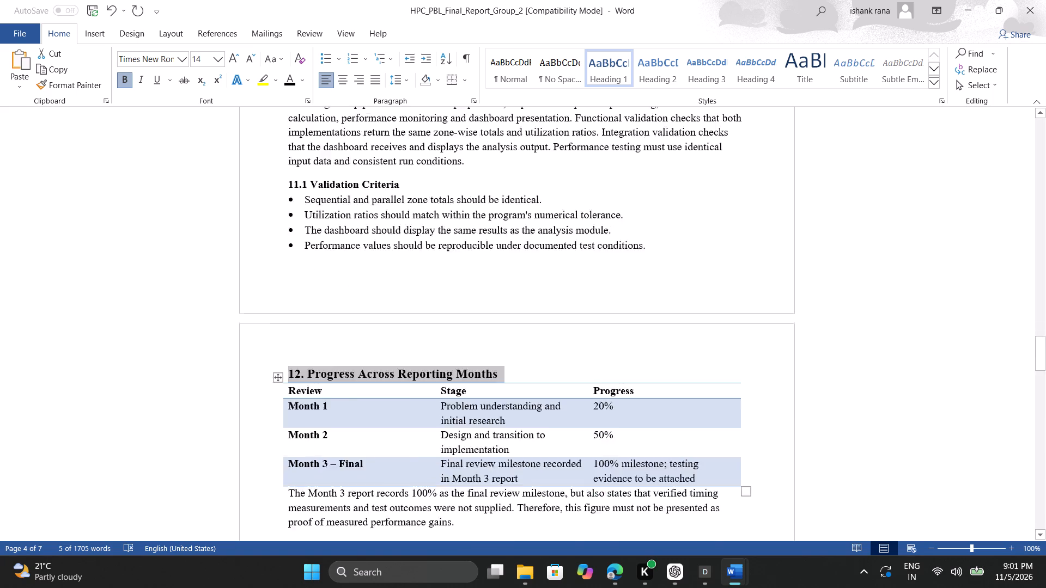
scroll(378, 470, down, 2)
drag(506, 296, 322, 306)
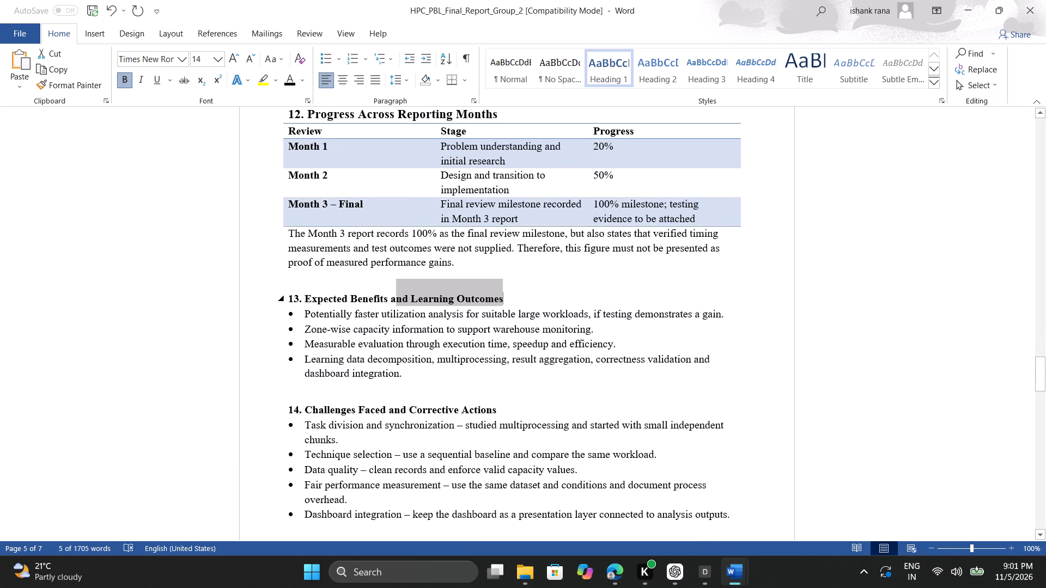
drag(322, 306, 267, 302)
click(349, 258)
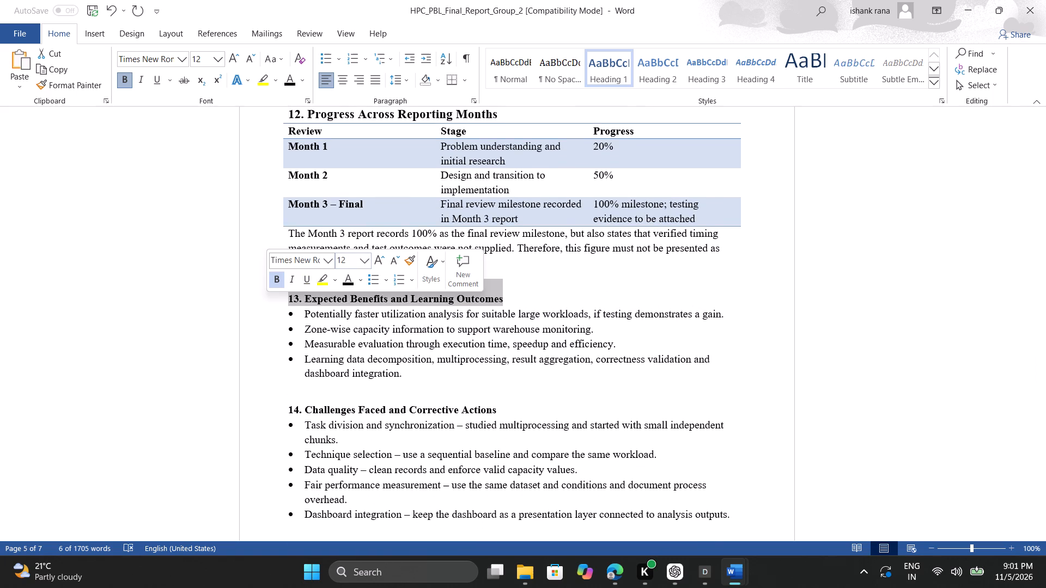
text(14)
key(Return)
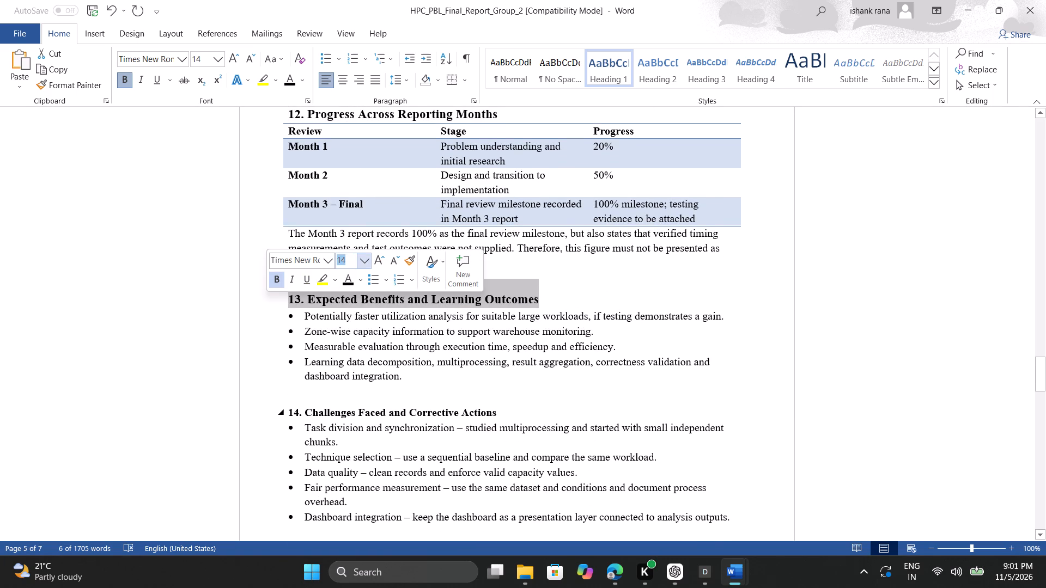
Set the "14. Challenges Faced and Corrective Actions" and "15. Individual / Team Contribution" headings to font size 14.
drag(498, 414, 264, 418)
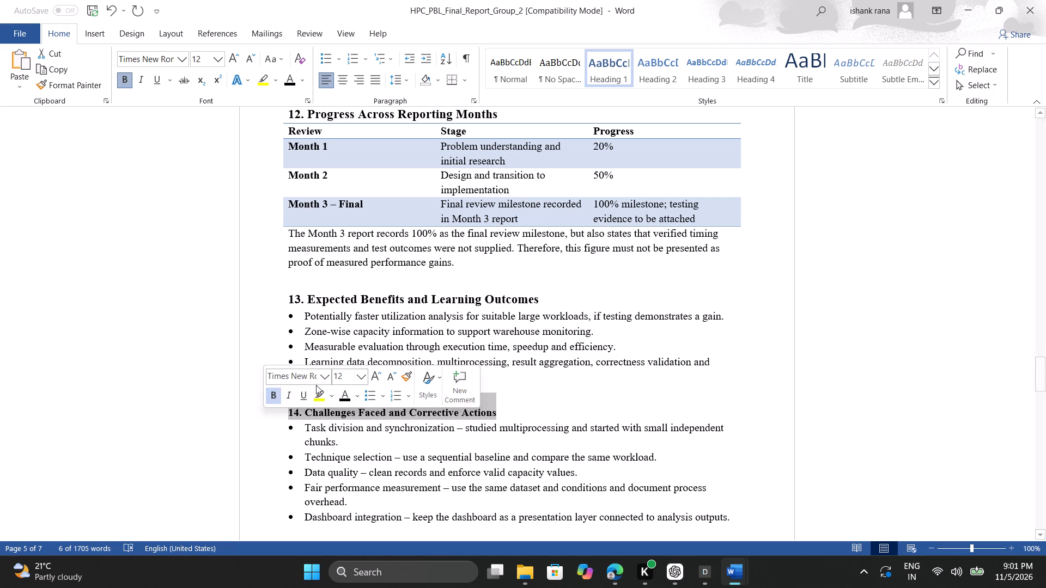
click(347, 376)
text(14)
key(Return)
scroll(345, 455, down, 2)
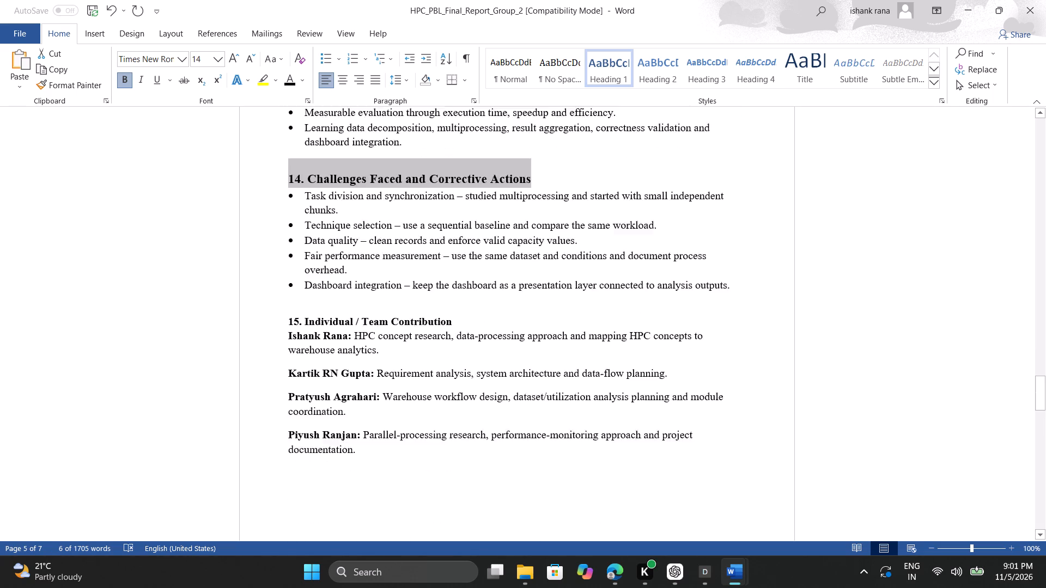
scroll(345, 455, down, 1)
drag(458, 287, 281, 283)
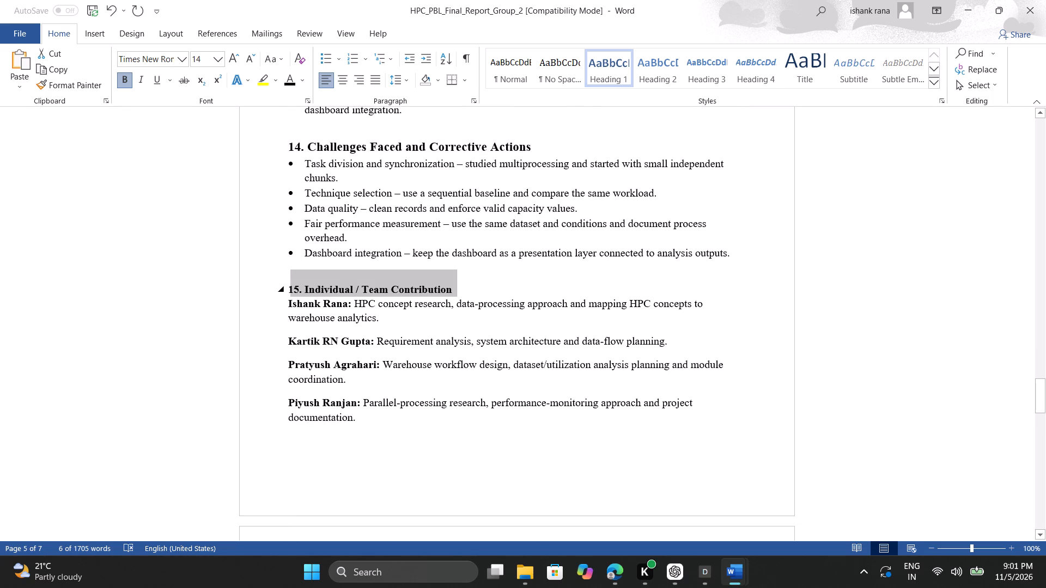
drag(281, 283, 279, 284)
click(364, 240)
text(14)
key(Return)
Set the "16. Future Improvements" and "17. Conclusion" headings to font size 14.
scroll(350, 411, down, 3)
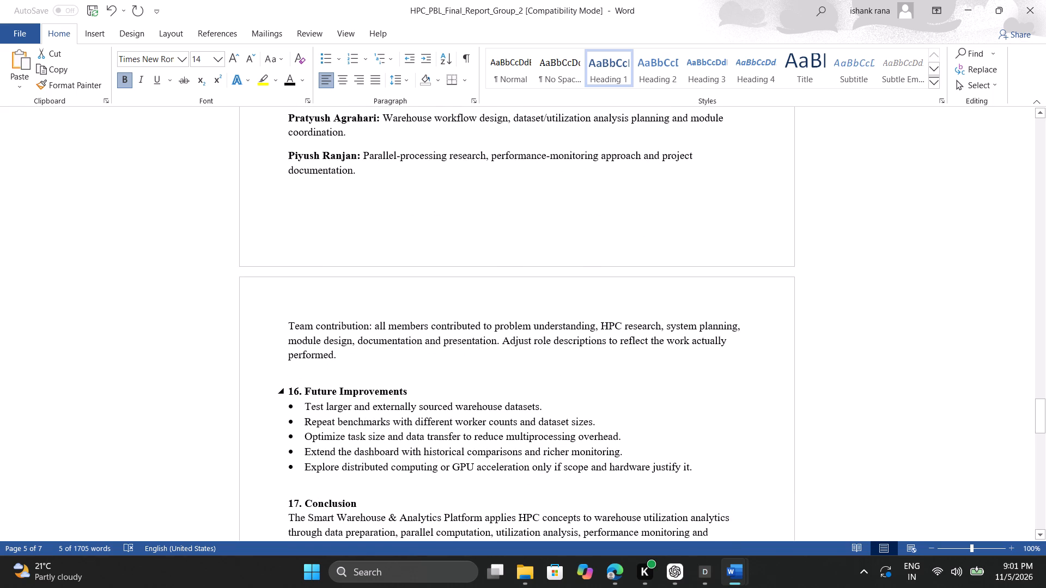
drag(413, 391, 264, 391)
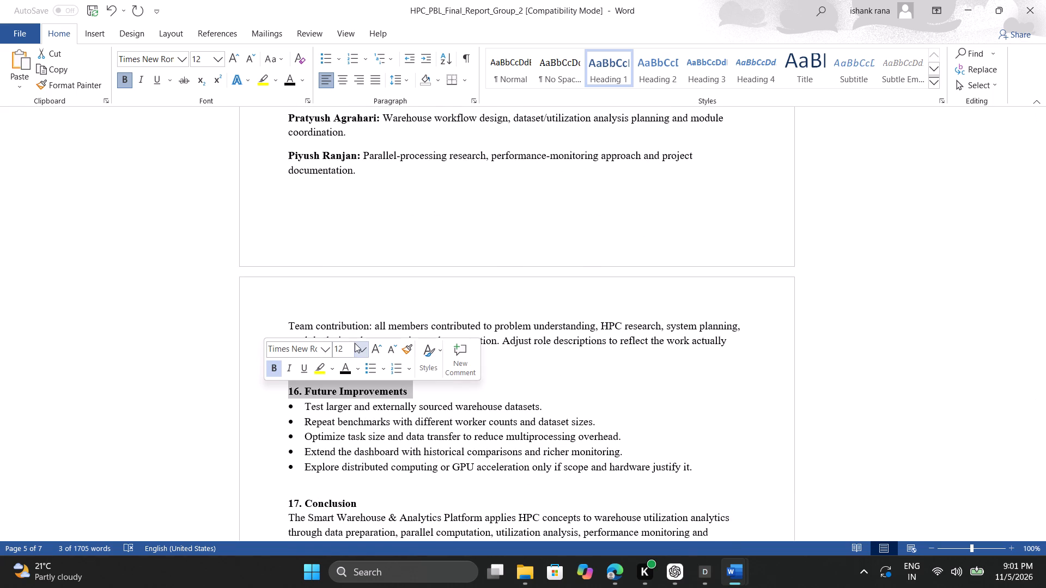
click(348, 347)
text(14)
key(Return)
scroll(343, 409, down, 2)
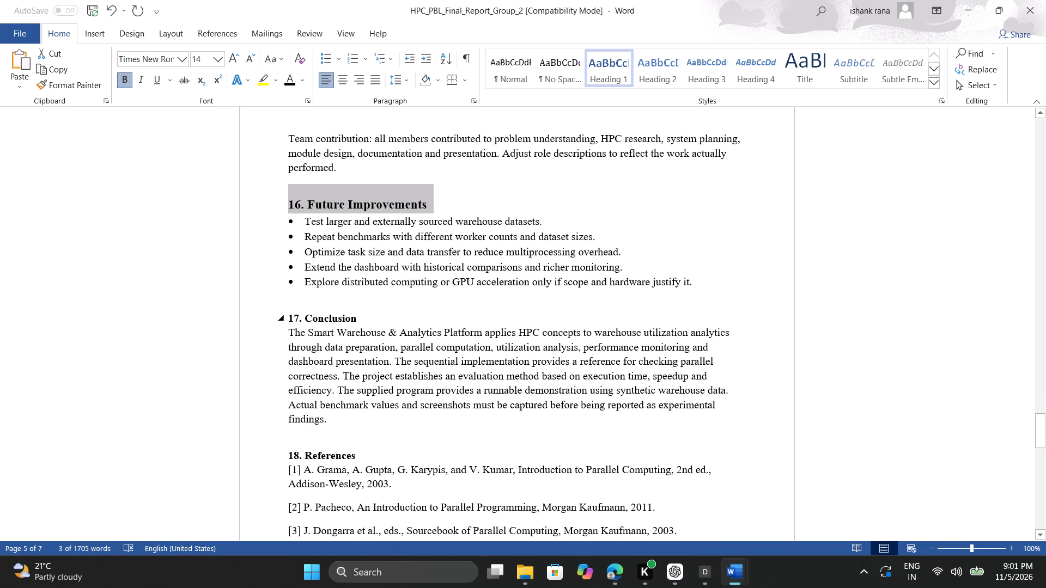
drag(366, 320, 256, 317)
click(338, 273)
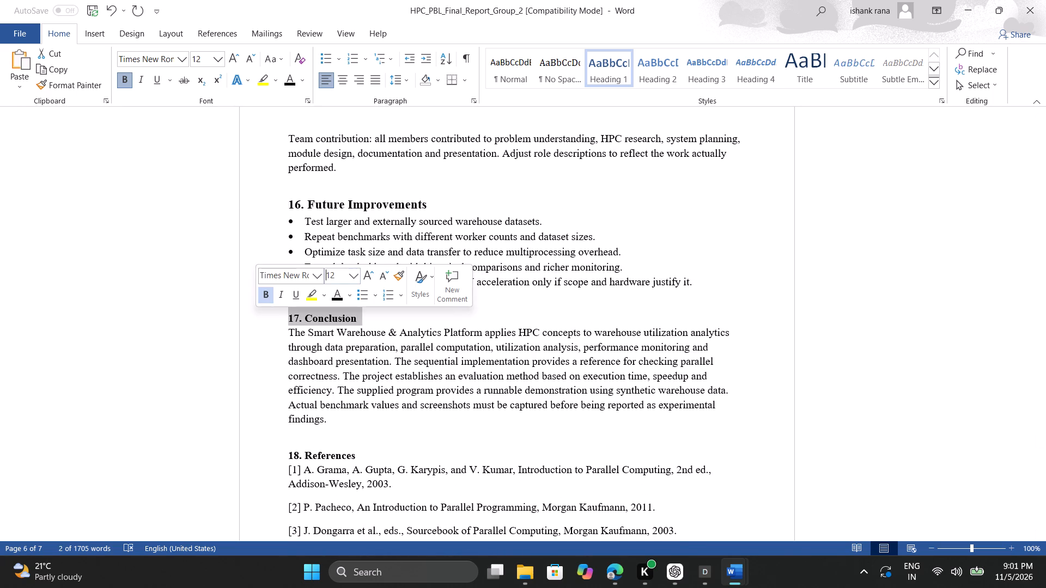
text(14)
key(Return)
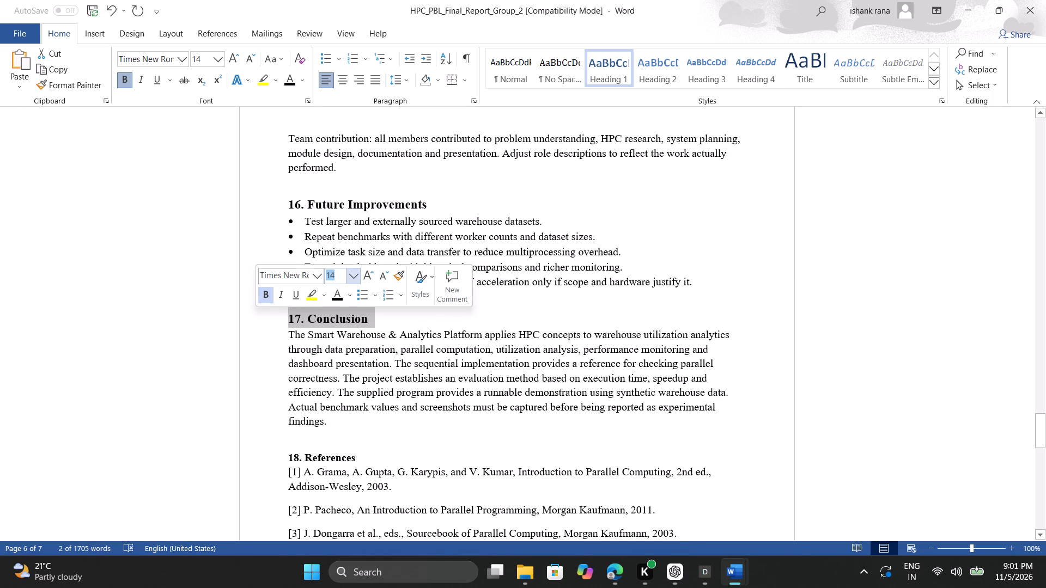
Set the "18. References" and "Appendix A: Source Code" headings to font size 14.
drag(361, 458, 292, 456)
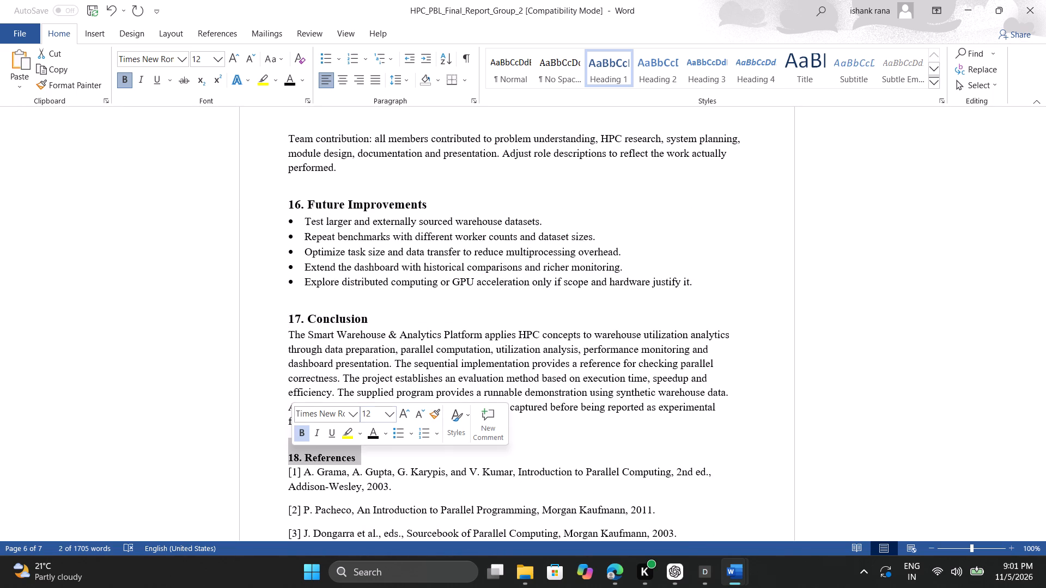
click(374, 413)
text(14)
key(Return)
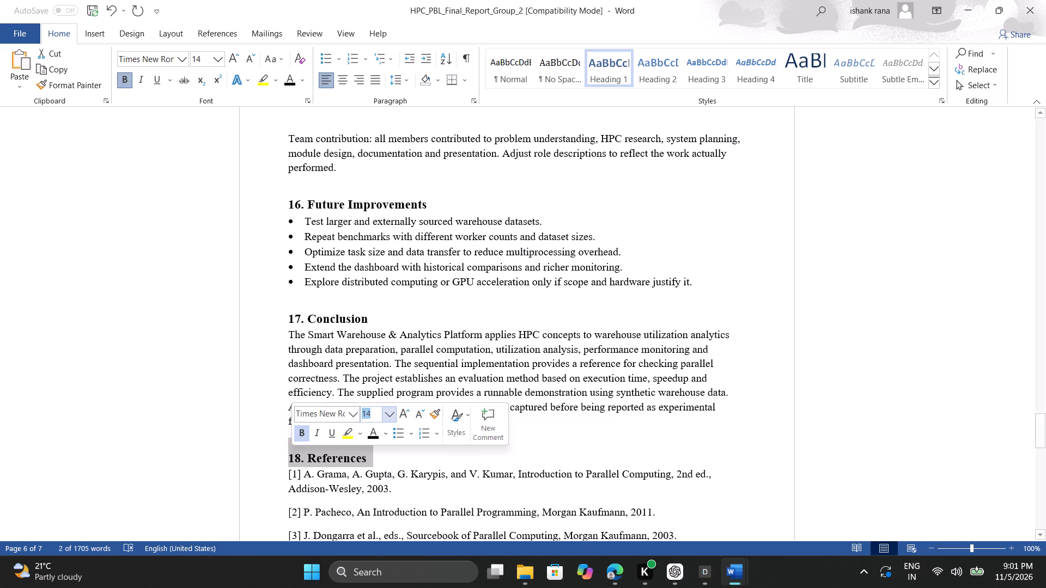
scroll(375, 487, down, 3)
scroll(394, 440, down, 2)
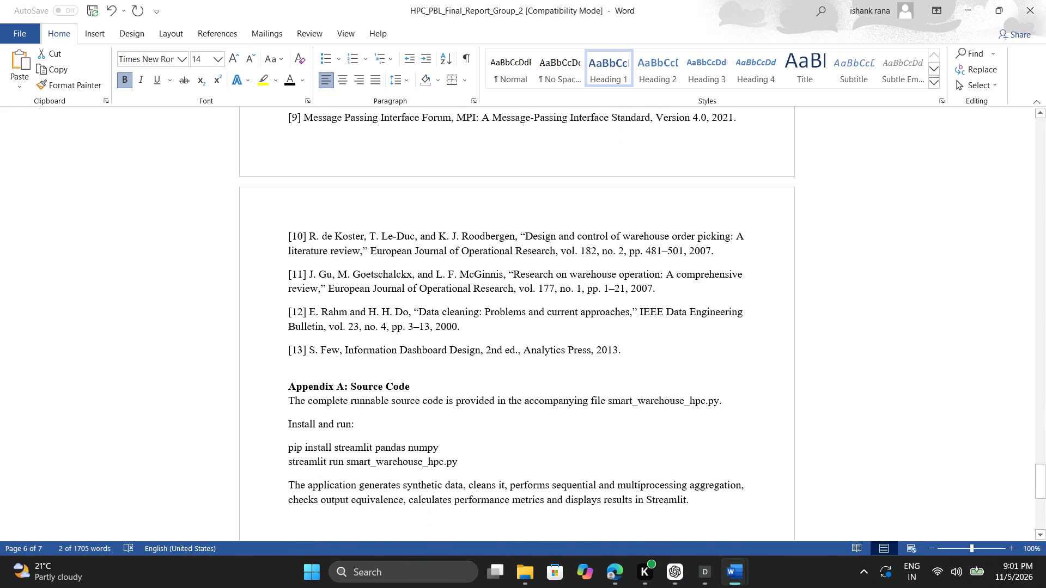
drag(419, 389, 274, 384)
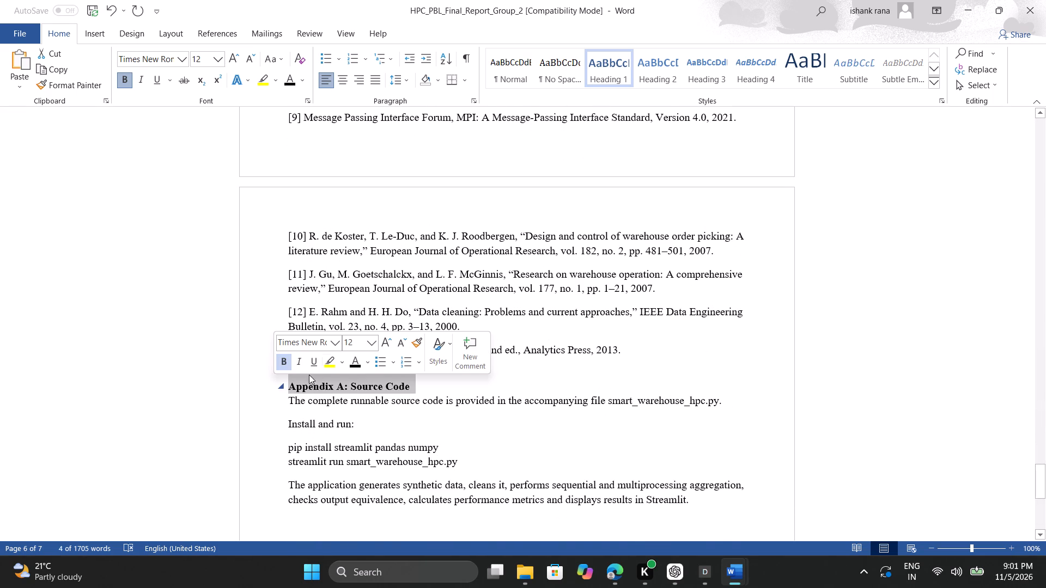
click(360, 340)
text(14)
key(Return)
Delete all the body text under the "Appendix A: Source Code" heading, including the install and run commands.
click(494, 467)
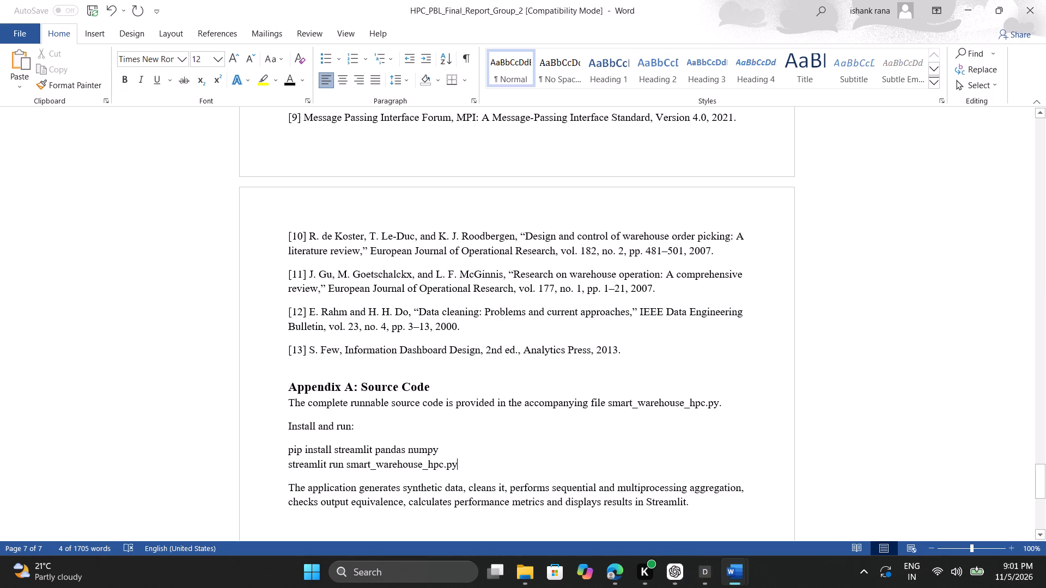
key(Return)
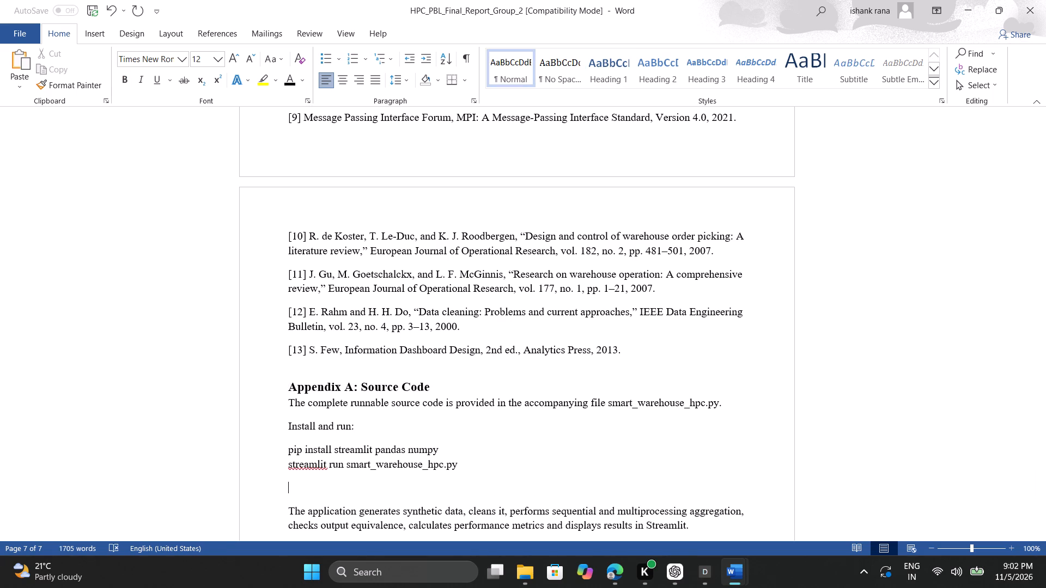
scroll(494, 467, down, 1)
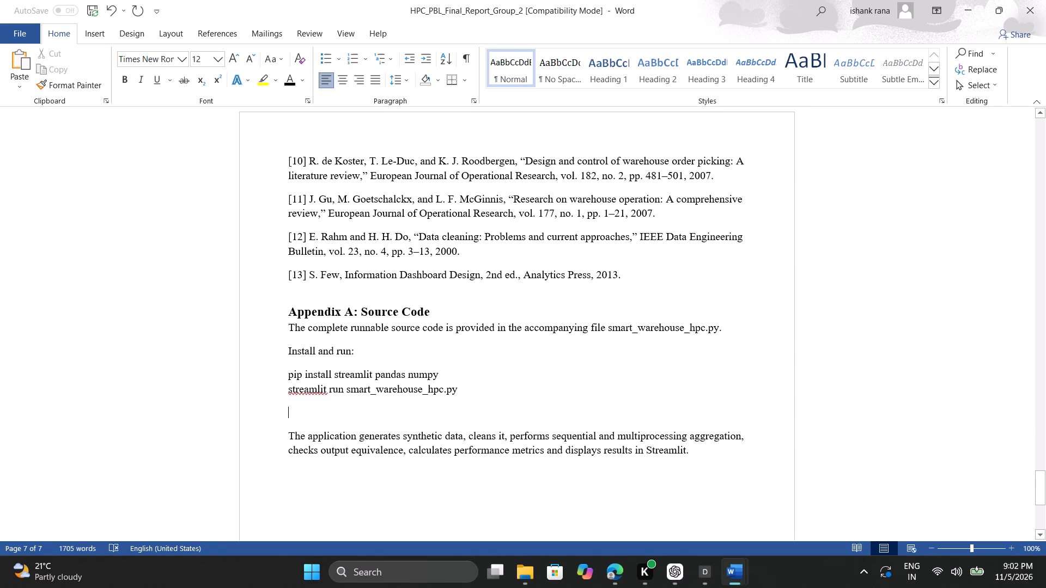
drag(325, 418, 276, 378)
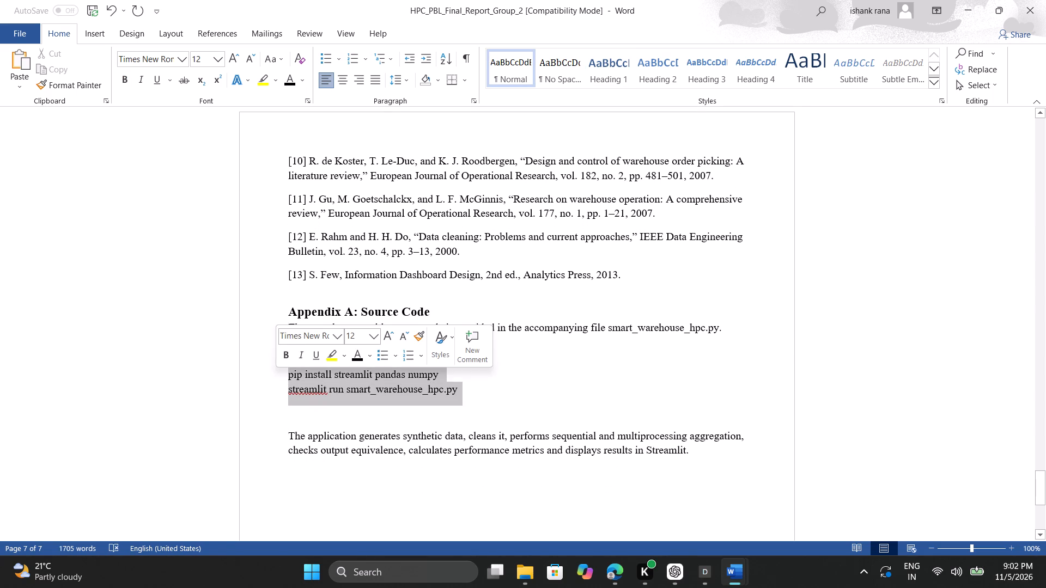
key(BackSpace)
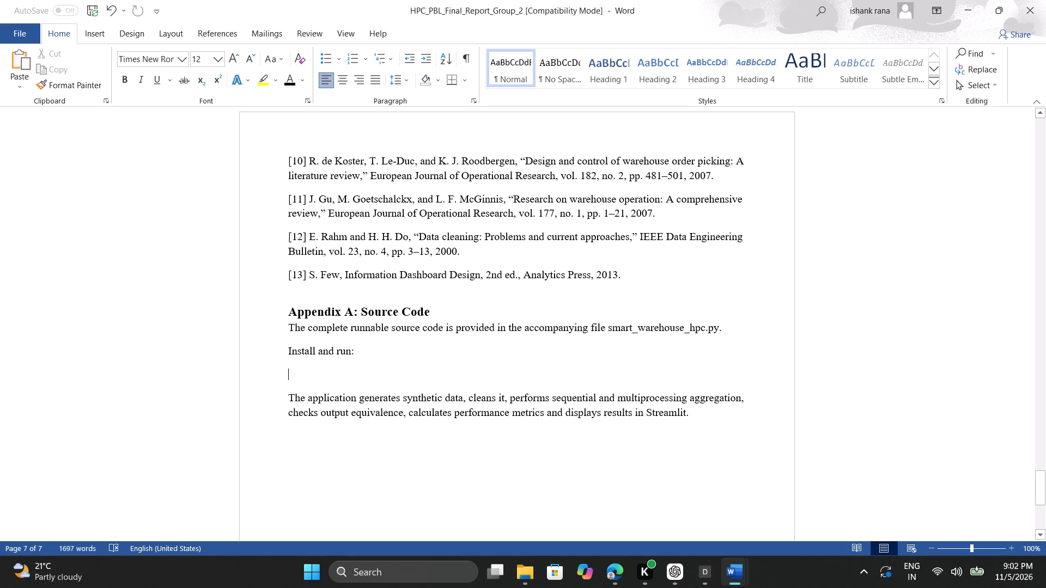
drag(706, 416, 276, 329)
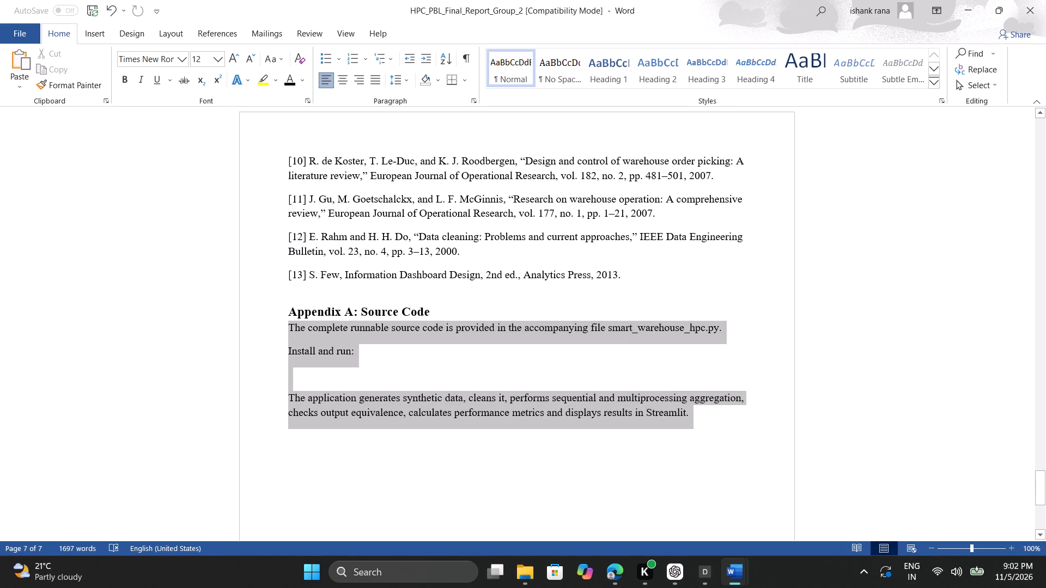
drag(276, 329, 276, 329)
key(BackSpace)
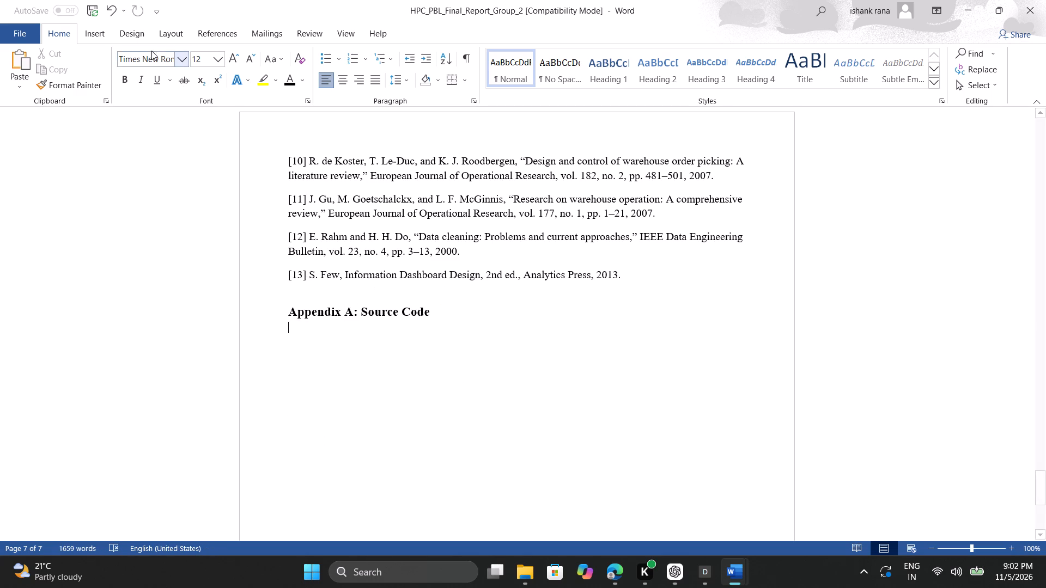
Insert a single-cell table under the "Appendix A: Source Code" heading.
click(92, 38)
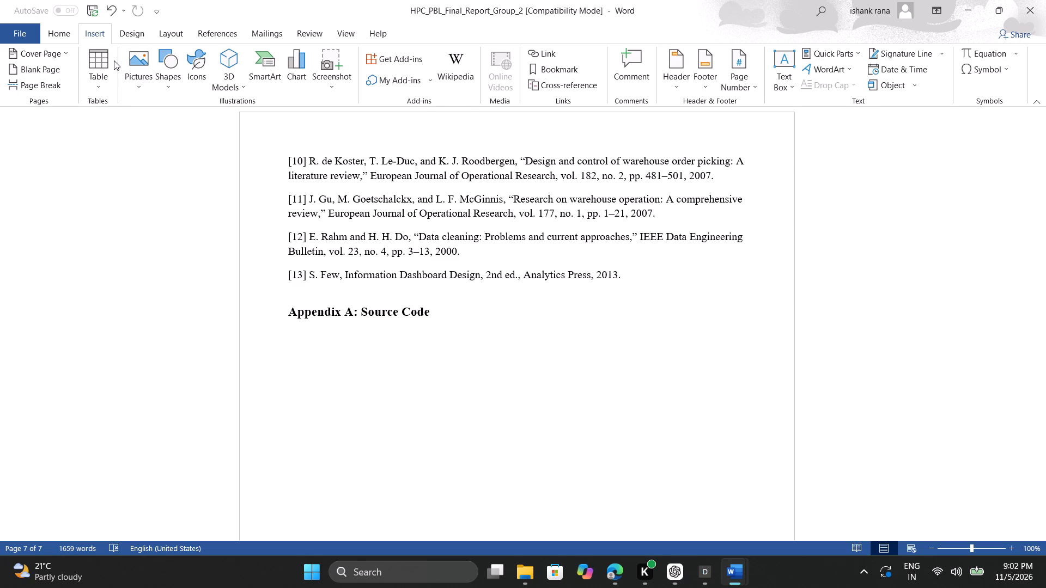
drag(89, 60, 96, 113)
click(96, 113)
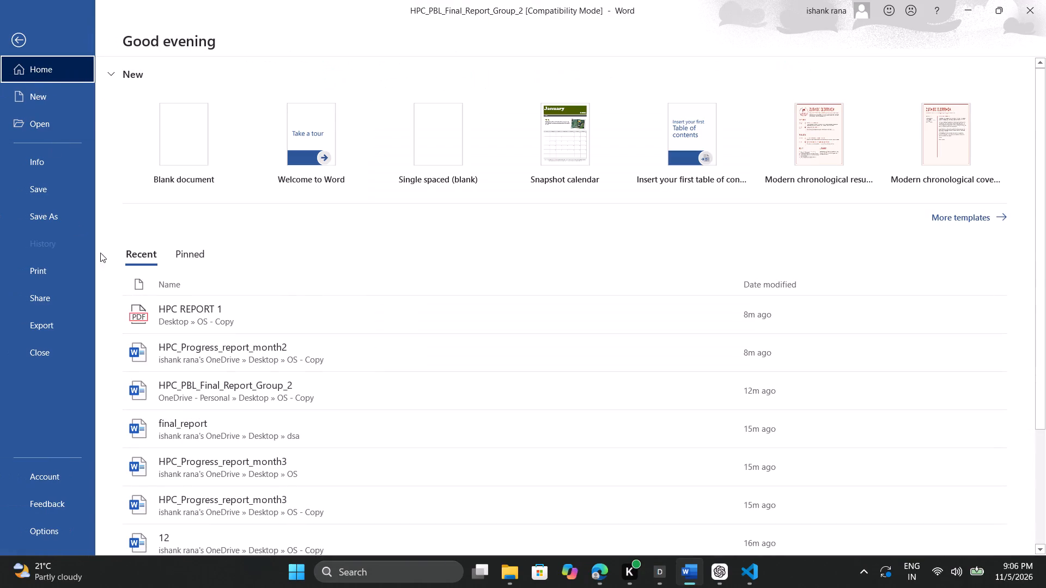
click(38, 215)
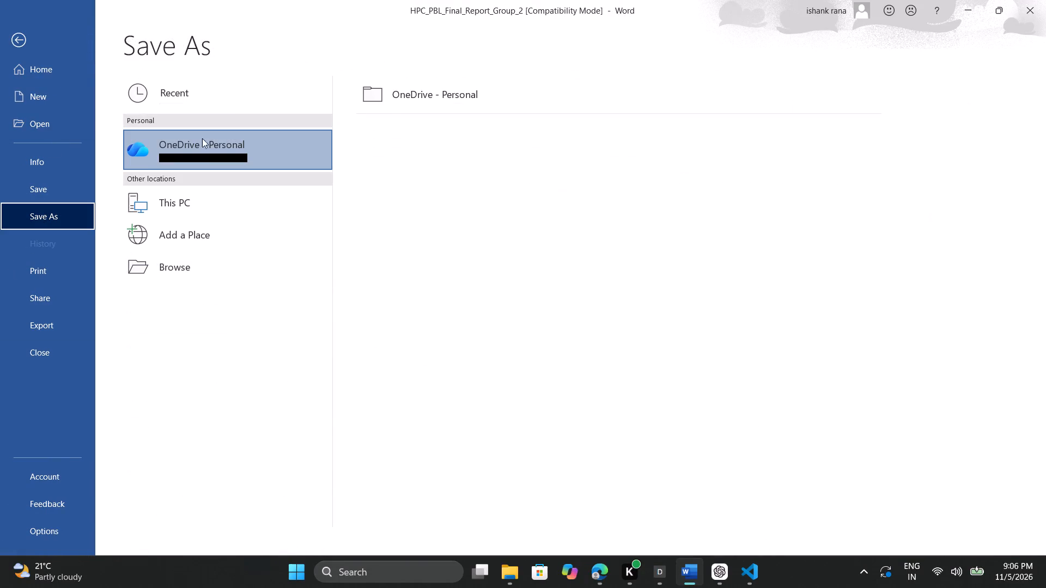
click(245, 191)
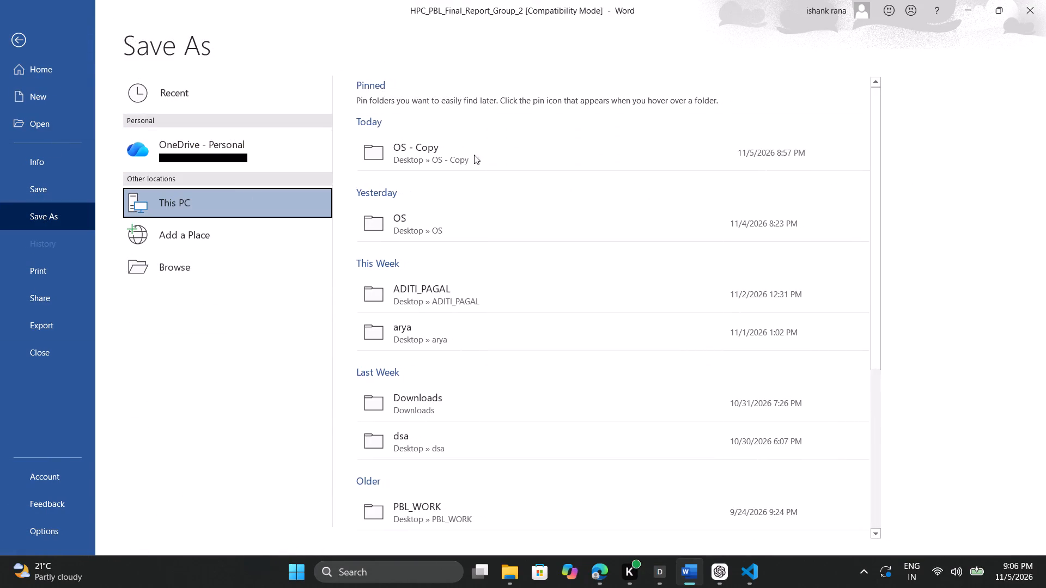
double_click(479, 164)
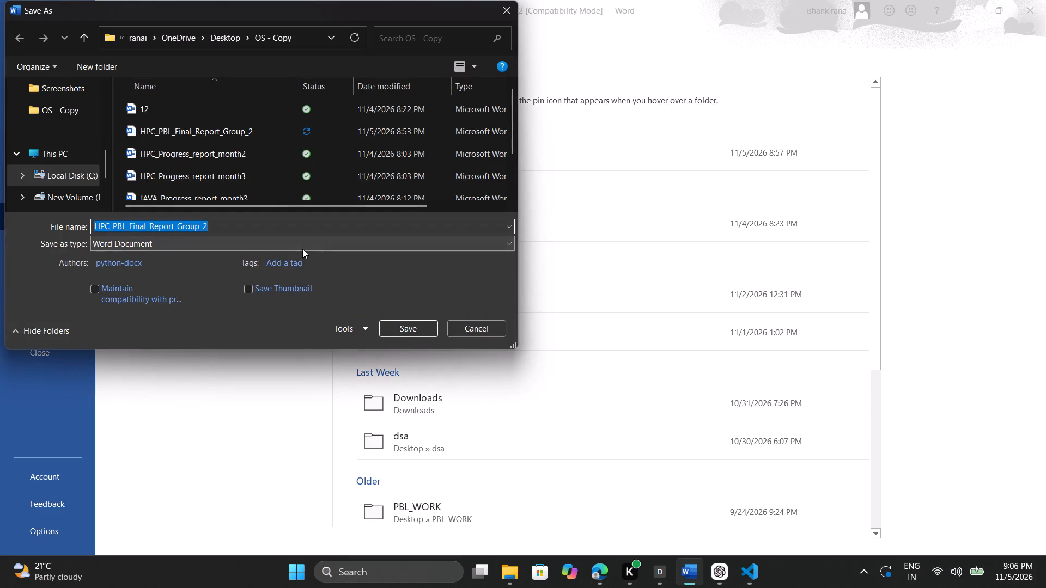
click(304, 249)
click(248, 320)
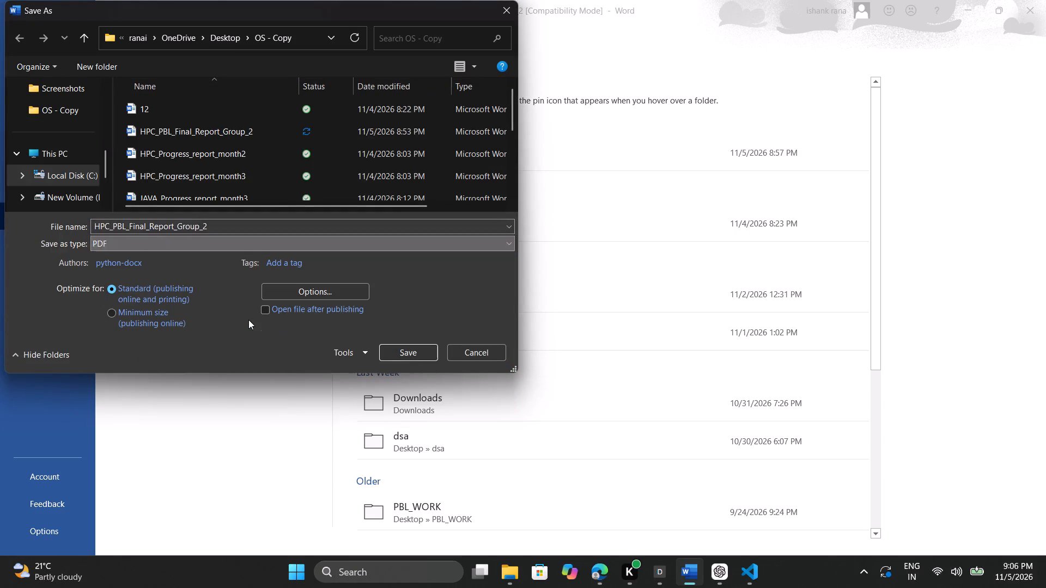
drag(229, 228, 181, 223)
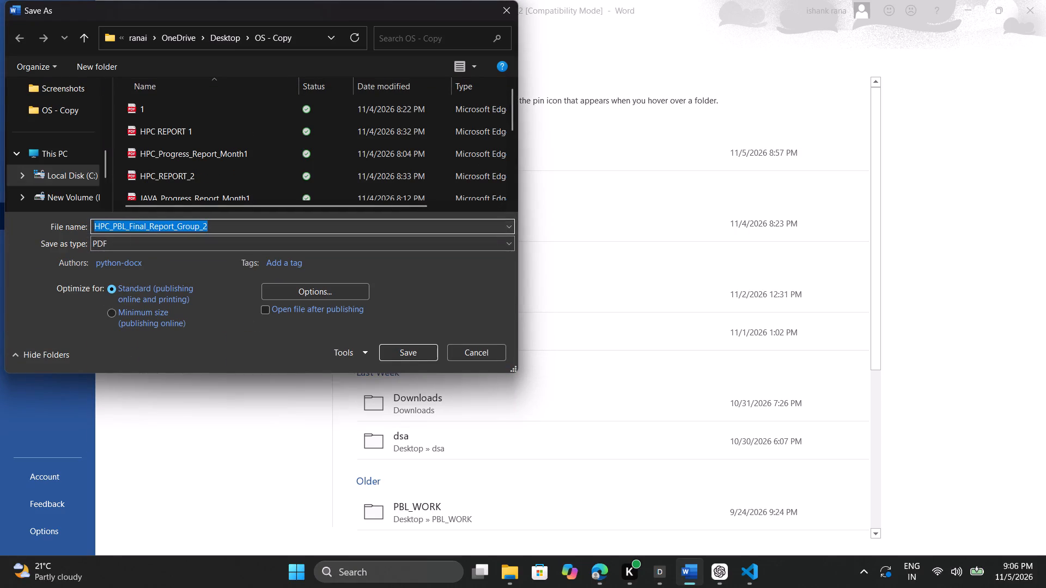
text(FINAL)
text(_HPC_OBL_PROGRESS)
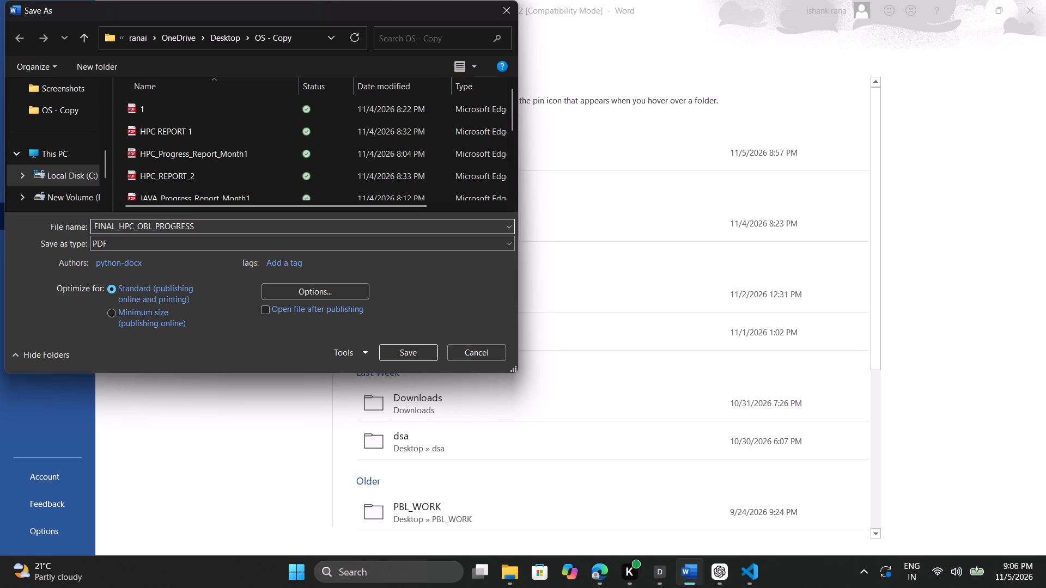
key(shift+underscore)
text(REPORT)
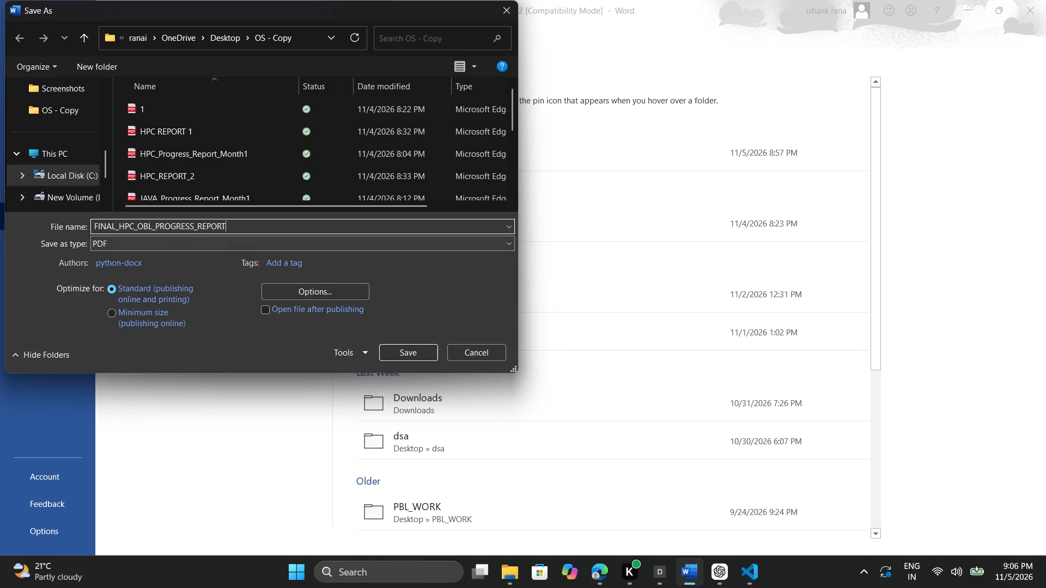
click(146, 226)
key(Left)
key(BackSpace)
key(p)
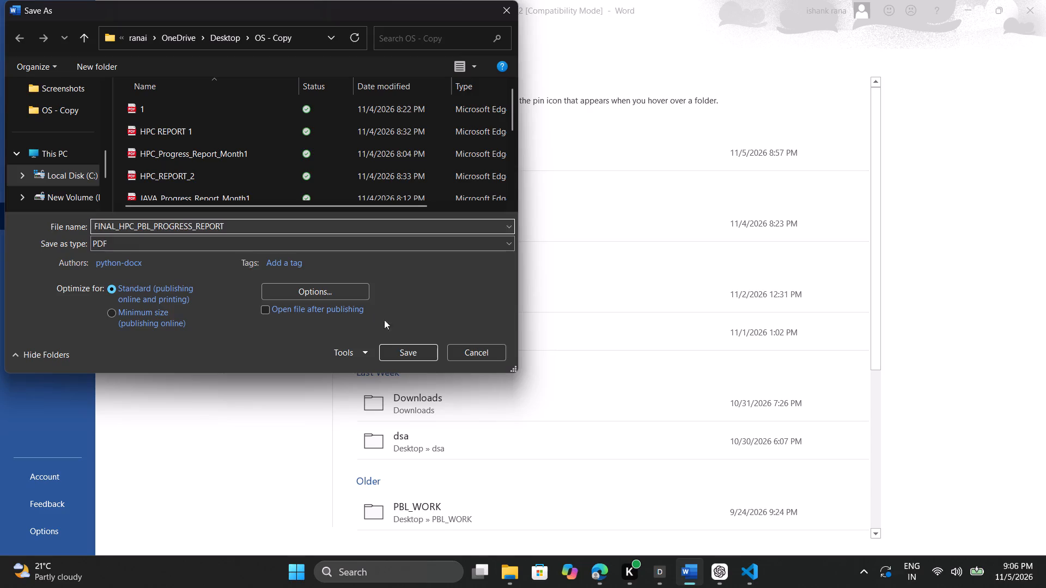
click(408, 355)
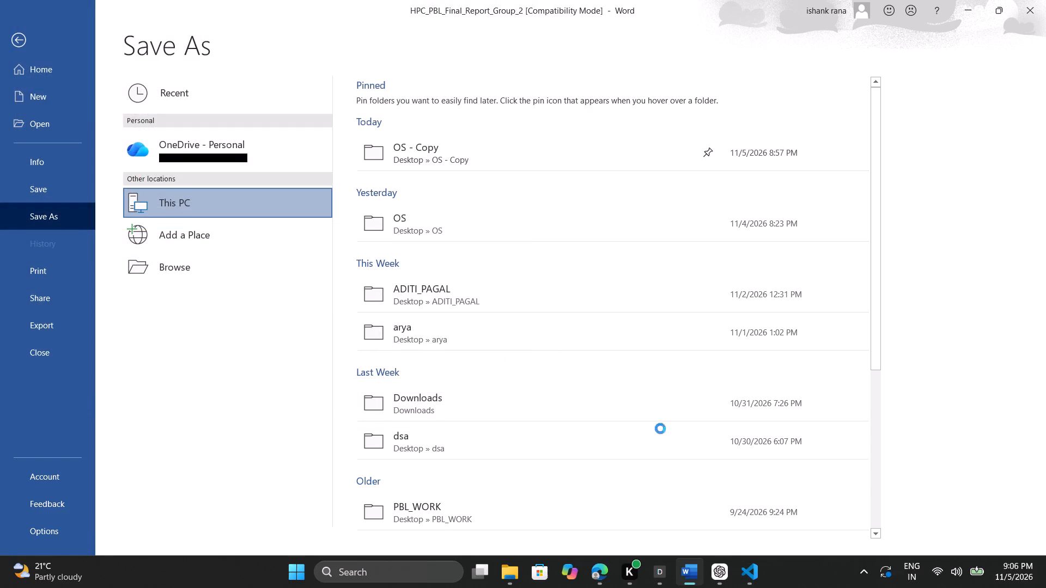
Open FINAL_HPC_PBL_PROGRESS_REPORT from the OS - Copy folder, check its cover page, sections and Appendix A code, and close it.
click(508, 516)
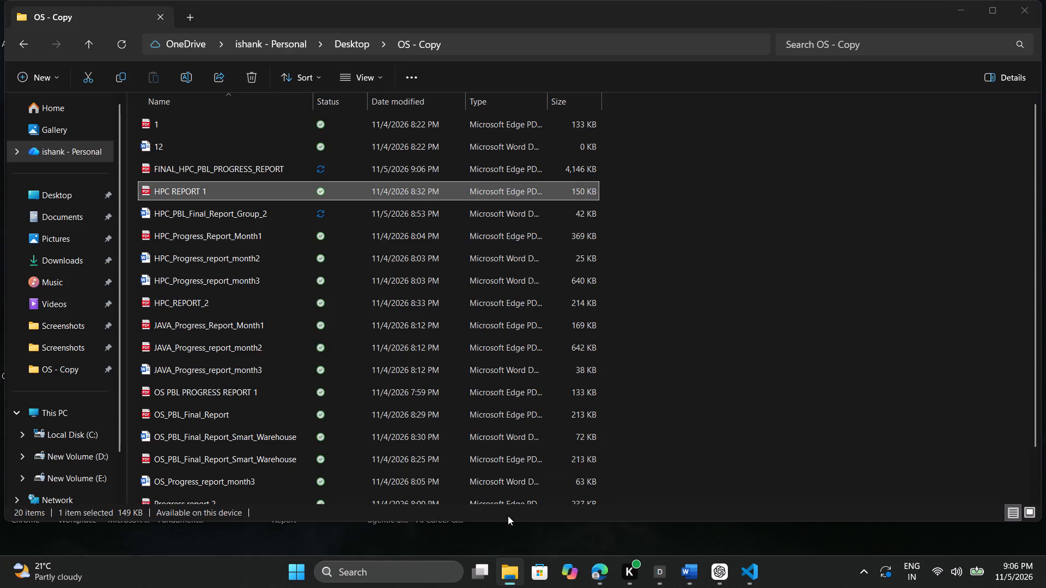
double_click(284, 174)
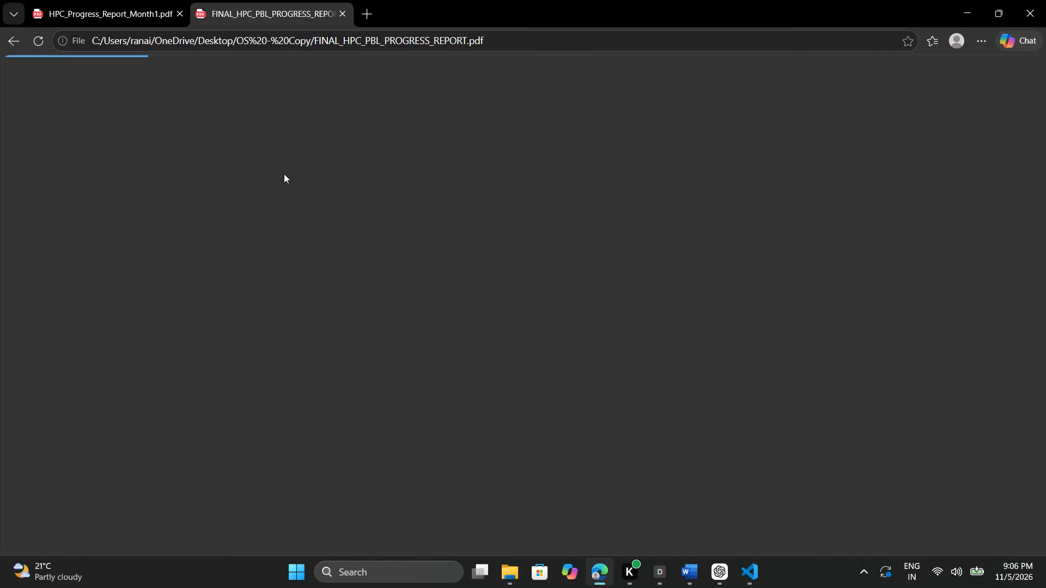
scroll(448, 283, down, 2)
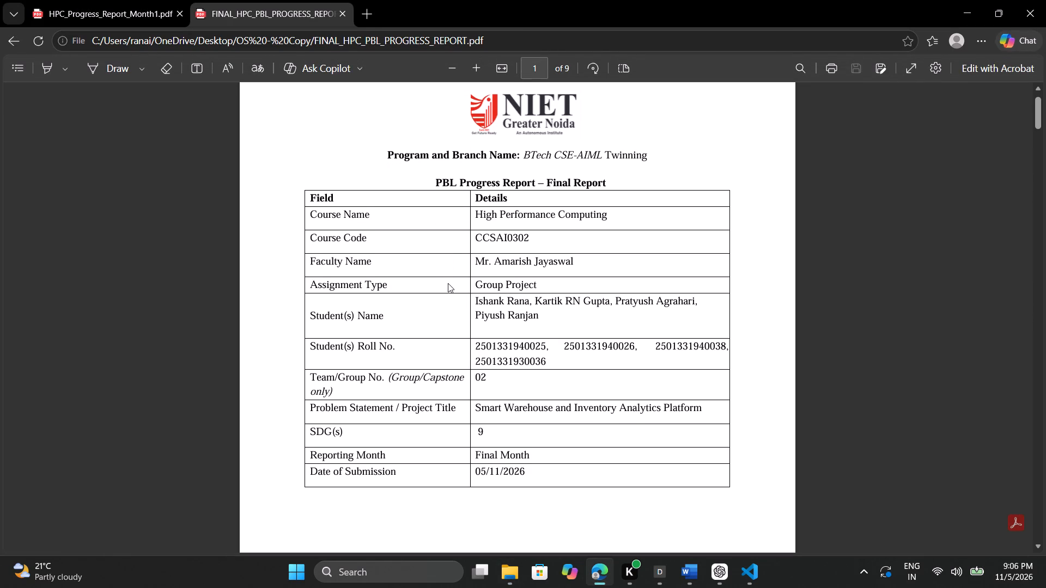
scroll(448, 283, down, 2)
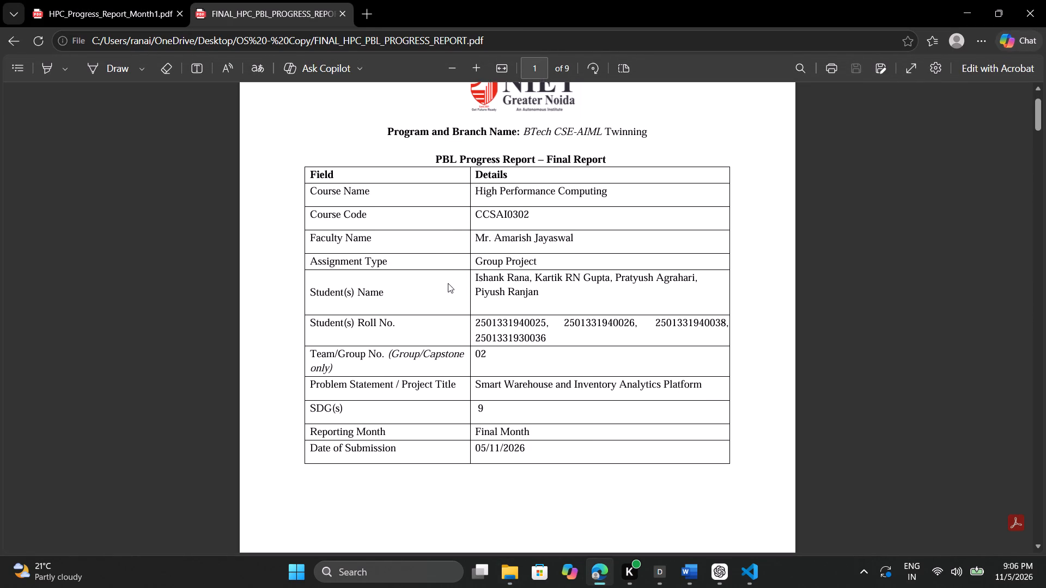
scroll(448, 283, down, 6)
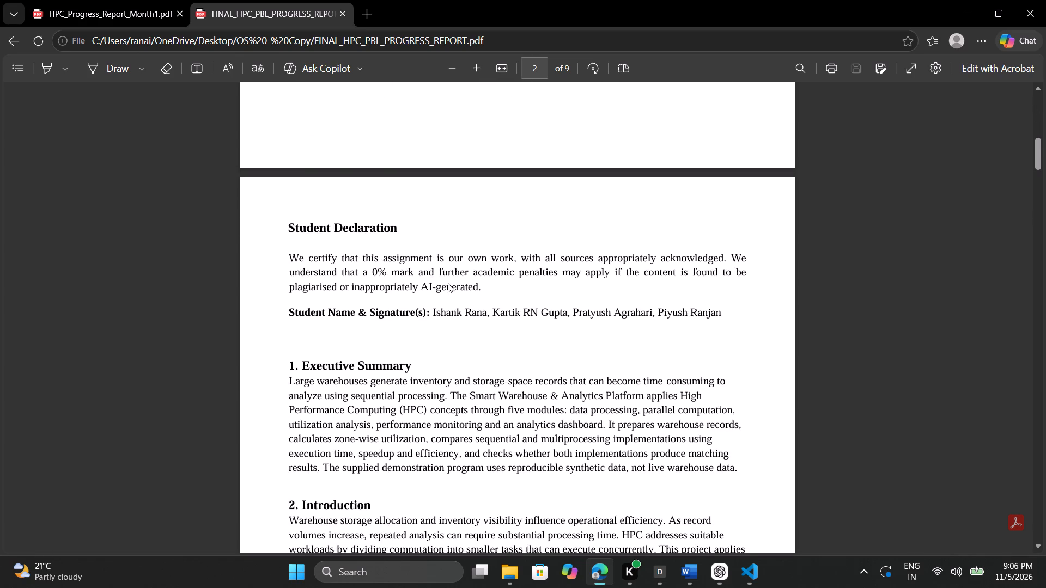
scroll(448, 283, down, 9)
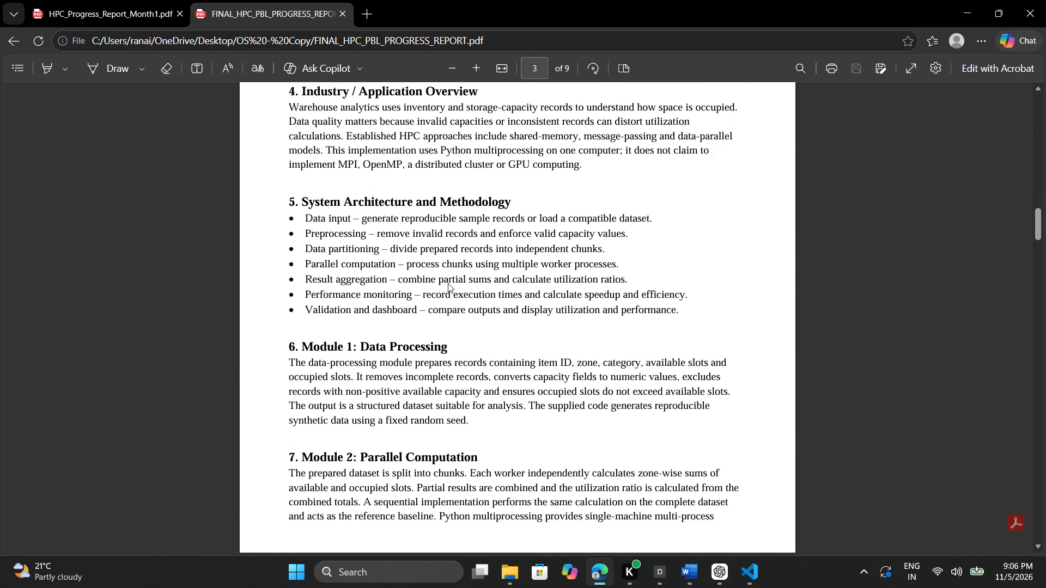
scroll(448, 283, down, 9)
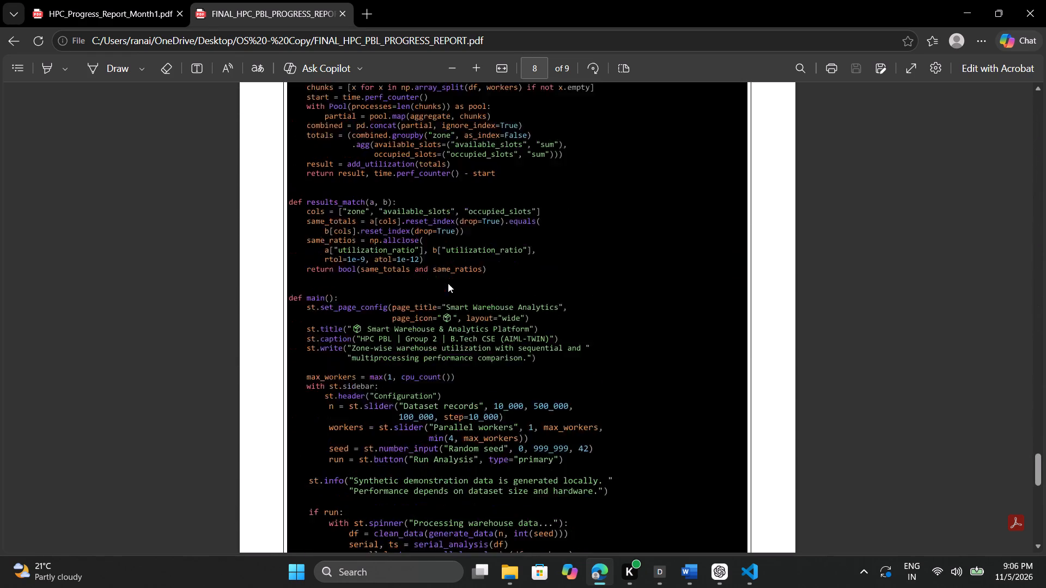
scroll(448, 283, down, 7)
scroll(448, 283, up, 3)
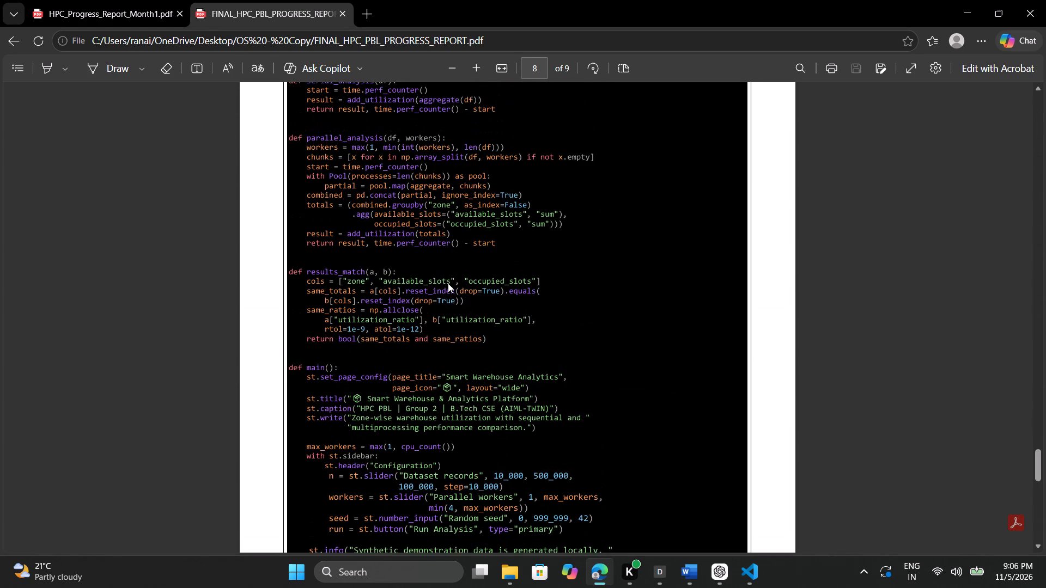
scroll(448, 283, up, 5)
scroll(448, 283, down, 2)
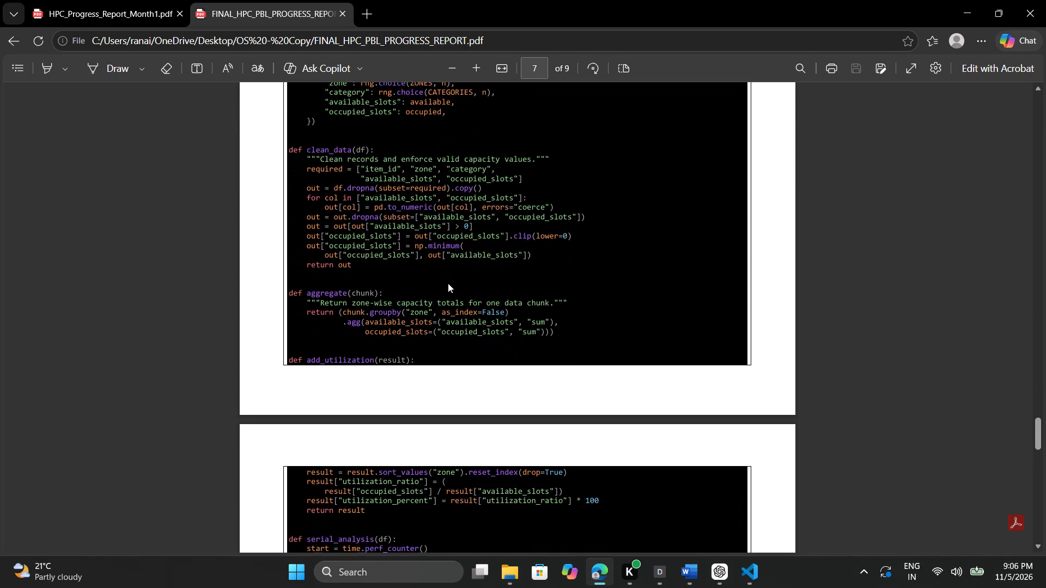
scroll(448, 283, down, 9)
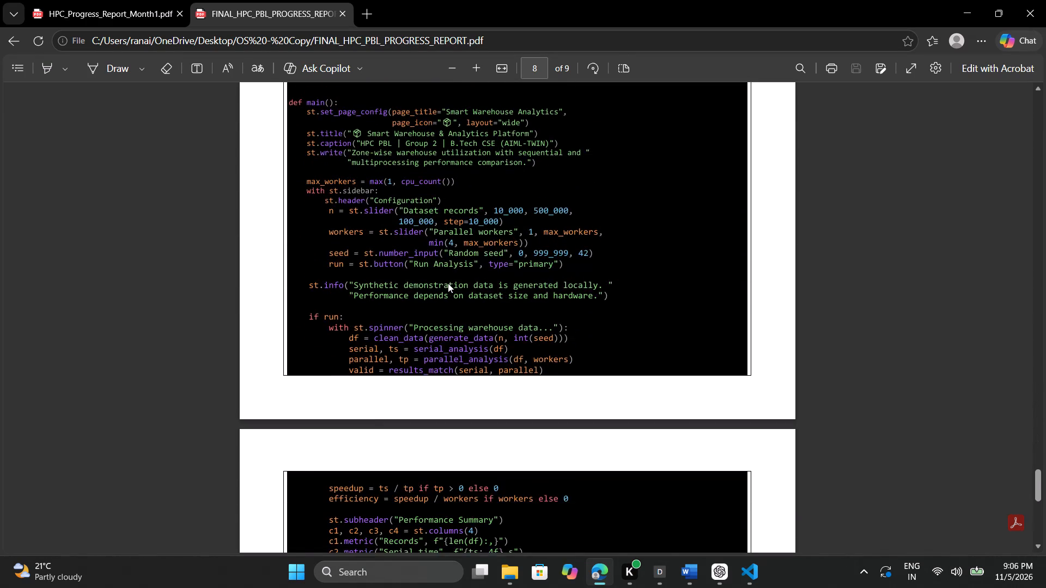
scroll(448, 283, down, 4)
scroll(448, 283, up, 20)
scroll(448, 283, up, 10)
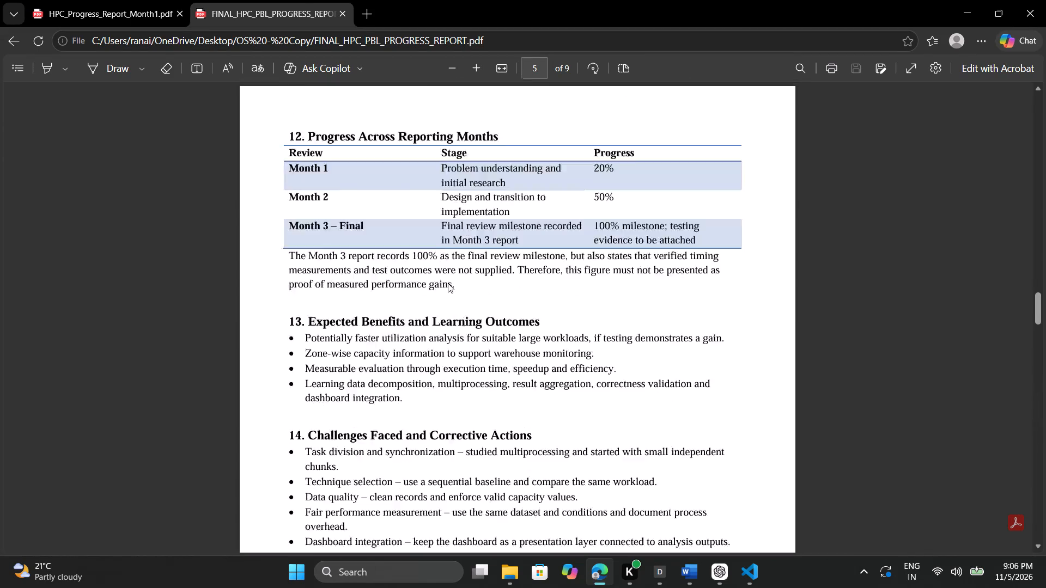
click(344, 9)
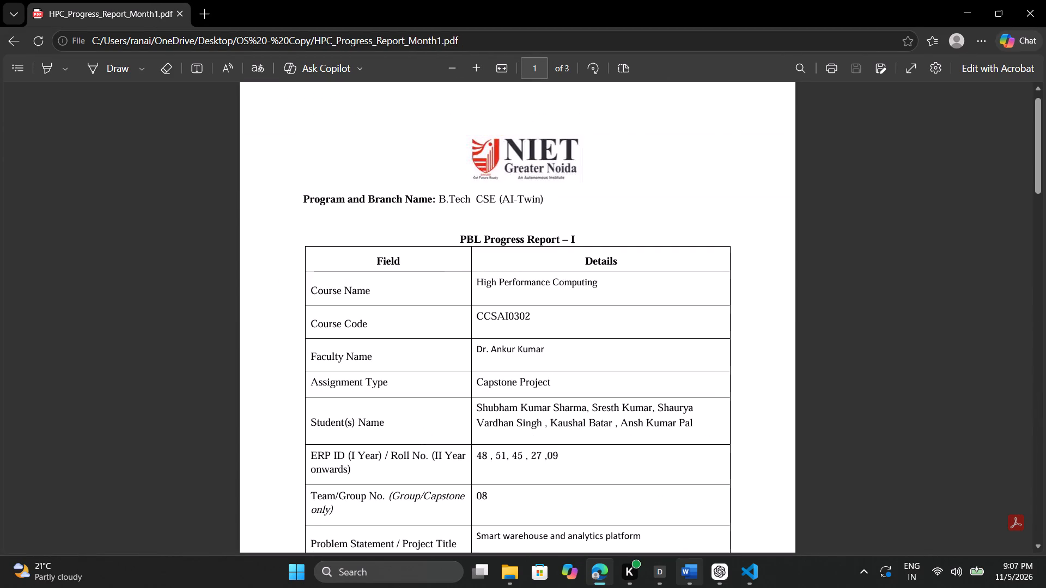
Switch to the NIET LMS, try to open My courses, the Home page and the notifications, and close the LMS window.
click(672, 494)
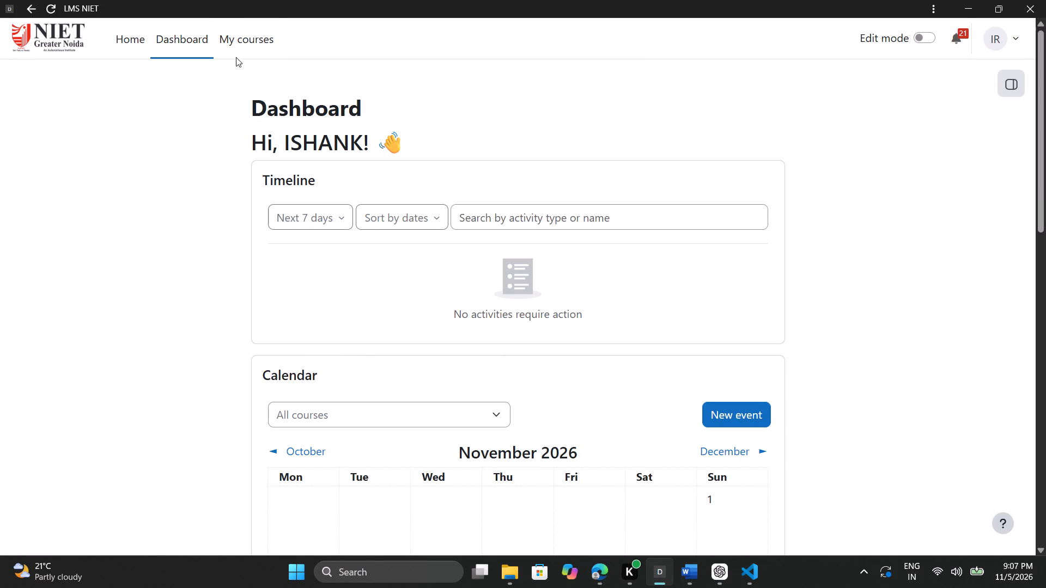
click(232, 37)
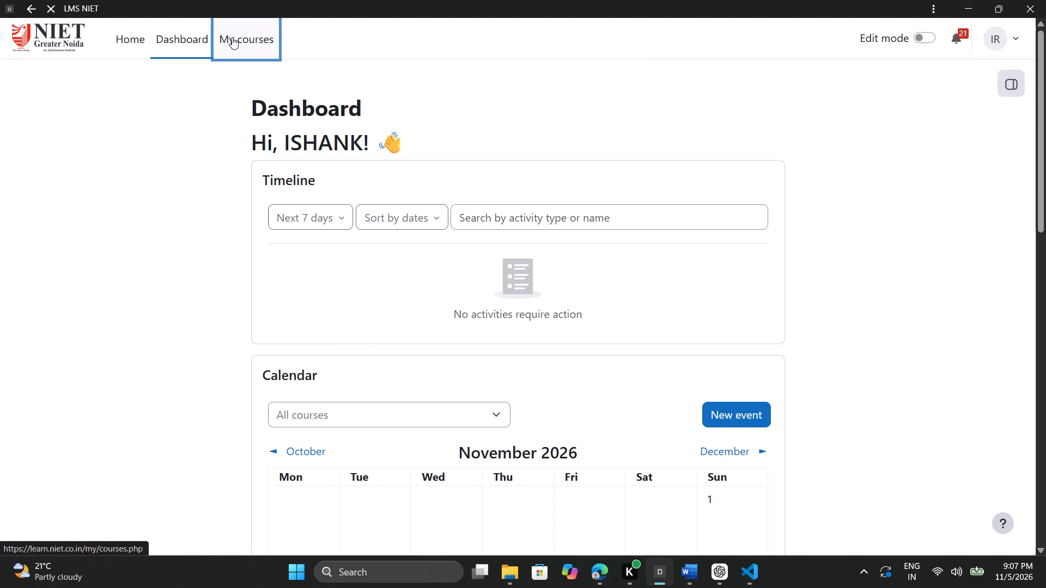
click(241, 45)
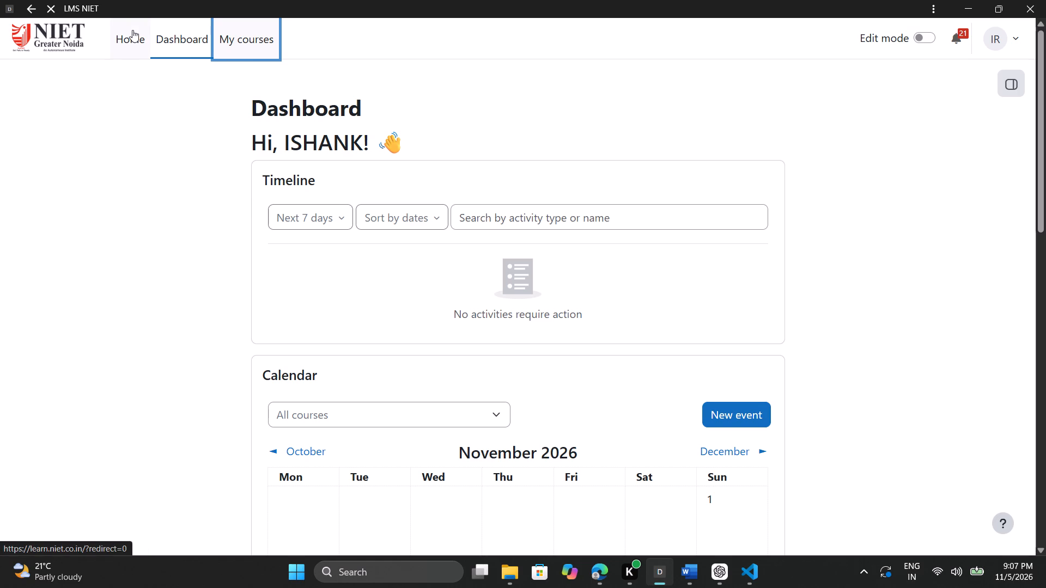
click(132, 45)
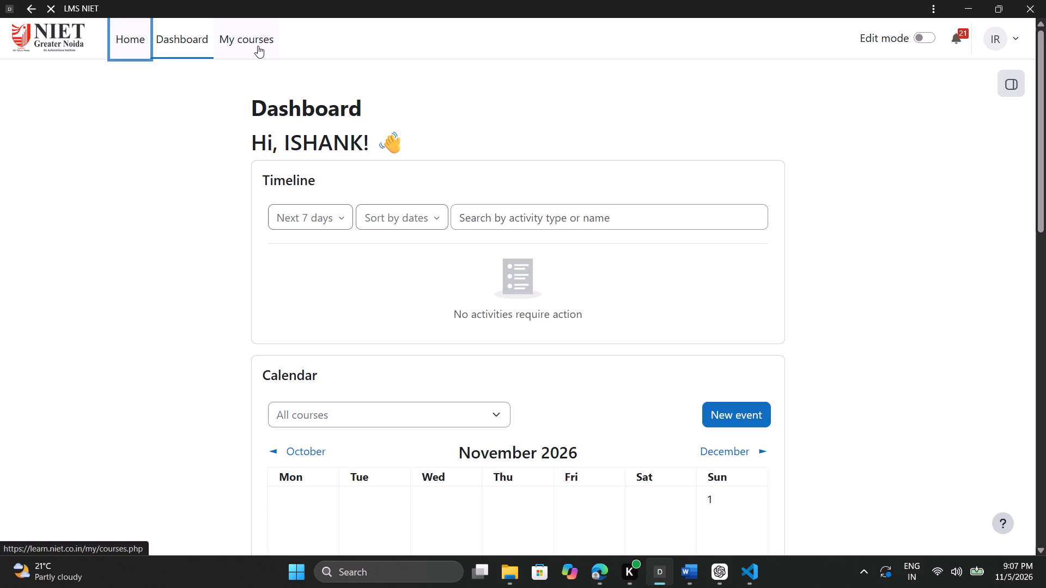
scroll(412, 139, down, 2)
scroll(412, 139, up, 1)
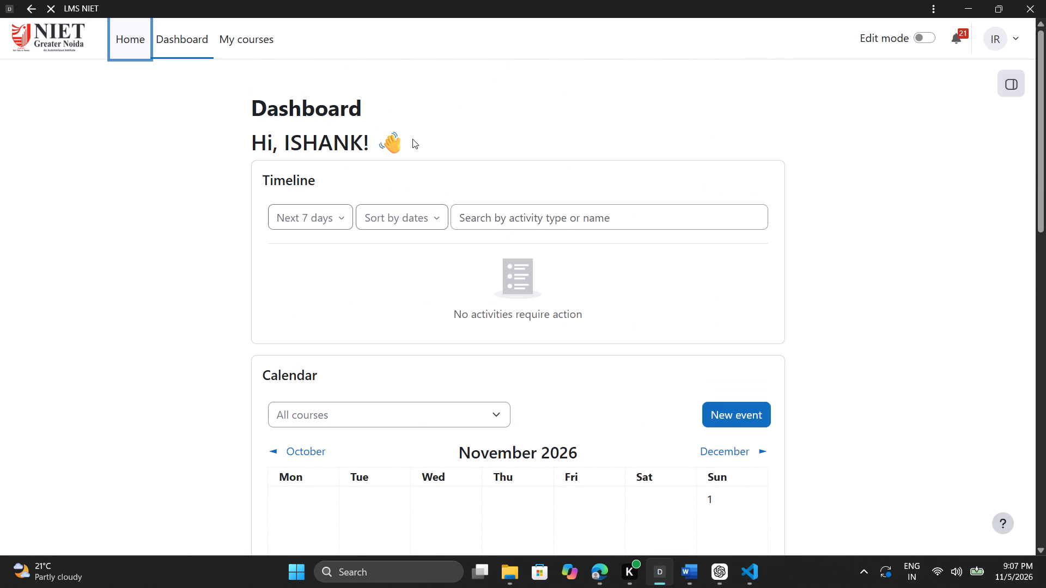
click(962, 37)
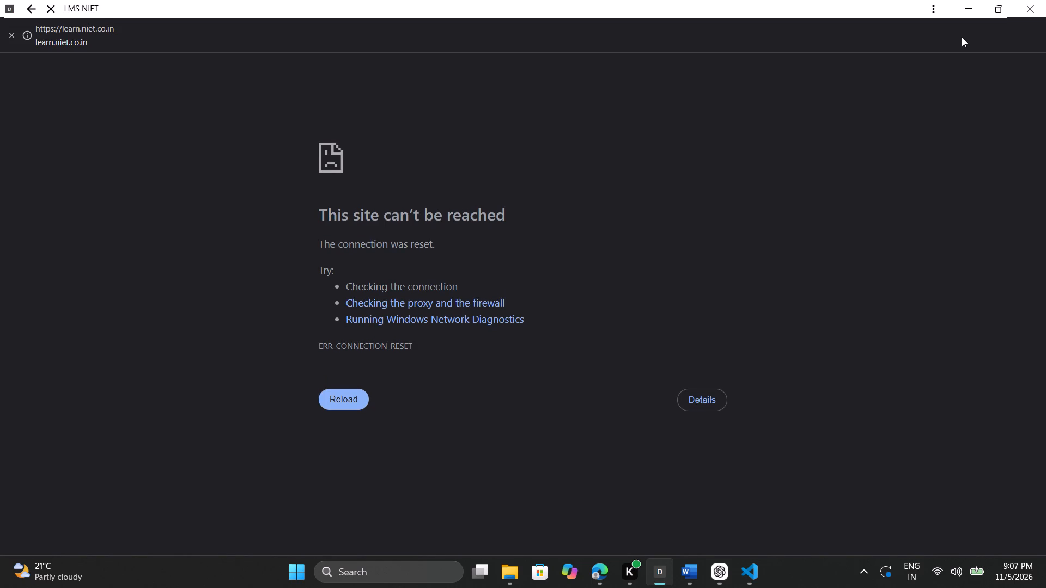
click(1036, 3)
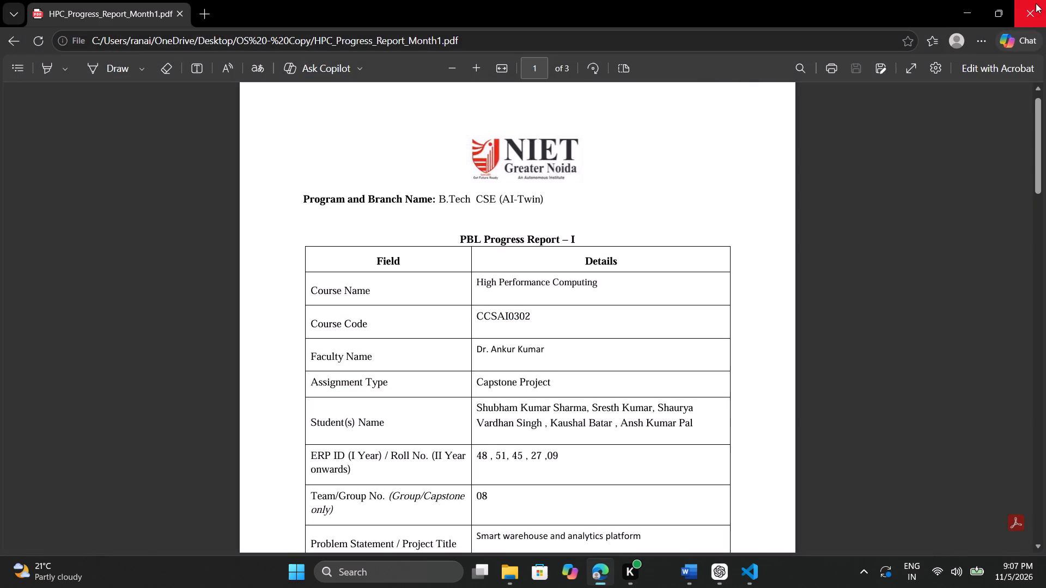
Minimize the progress report PDF, OS - Copy folder, Word report and ChatGPT windows to return to Visual Studio Code.
click(962, 10)
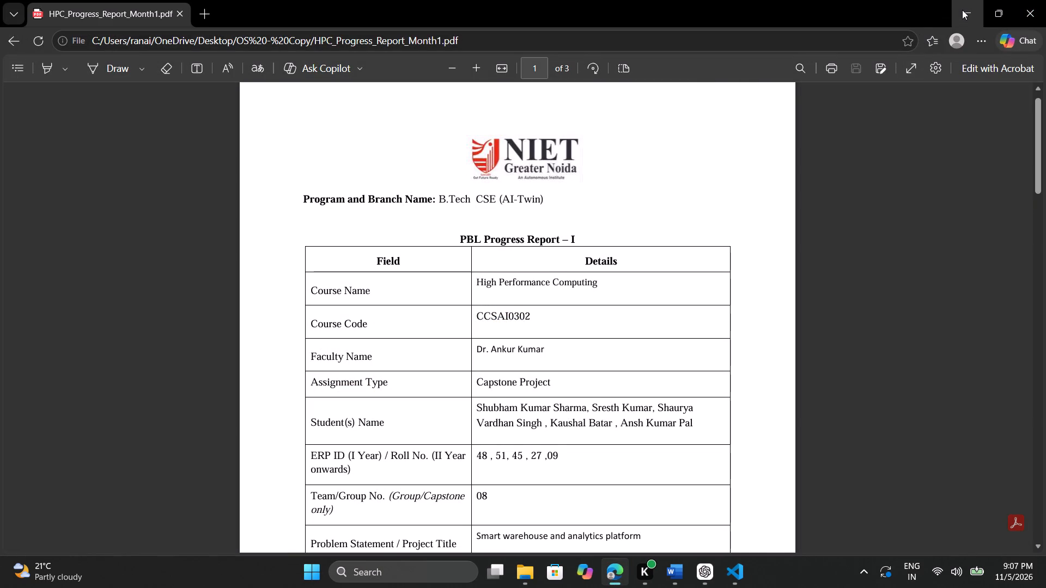
click(962, 4)
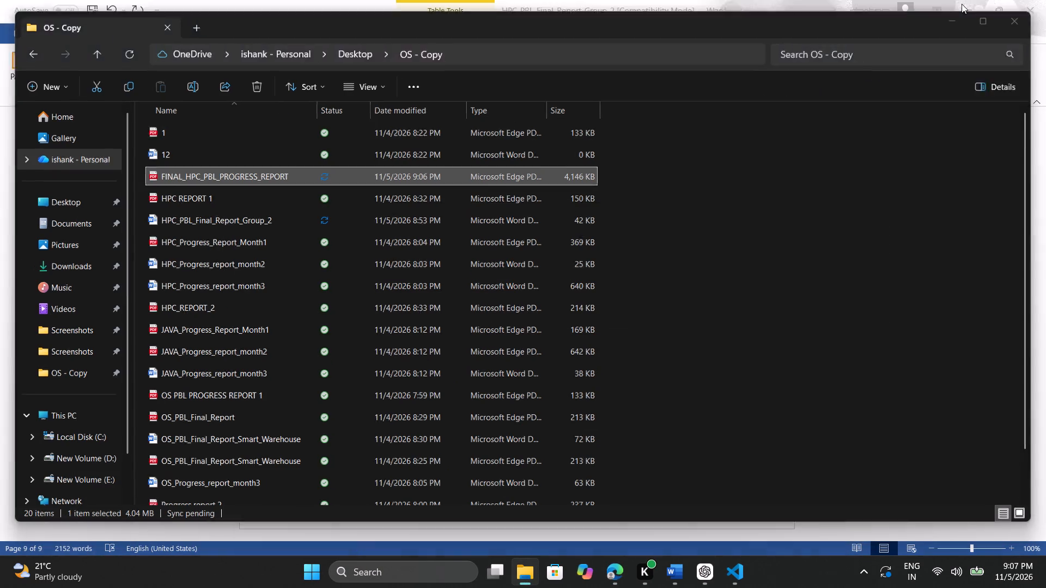
click(966, 2)
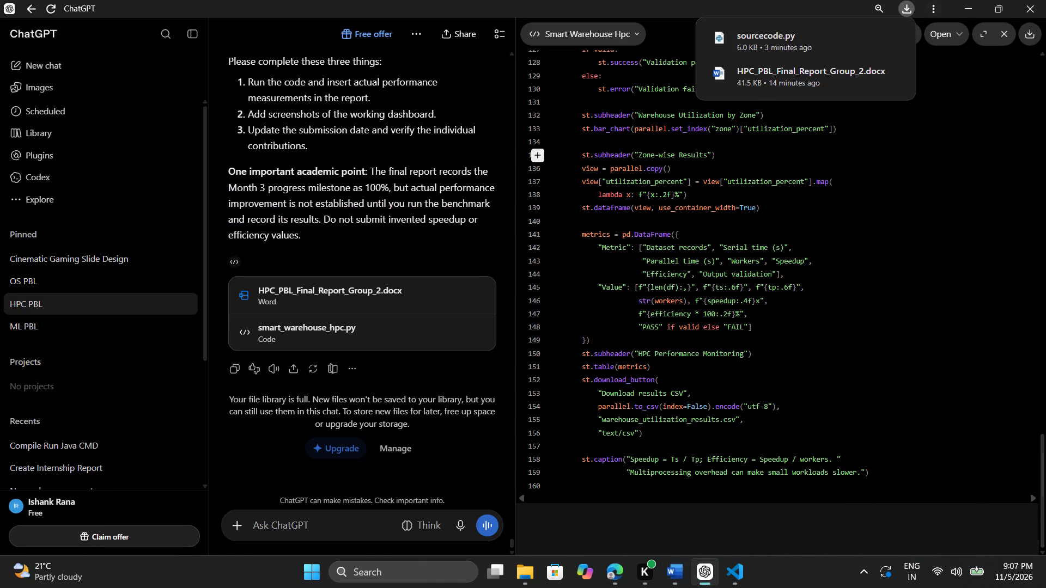
click(968, 5)
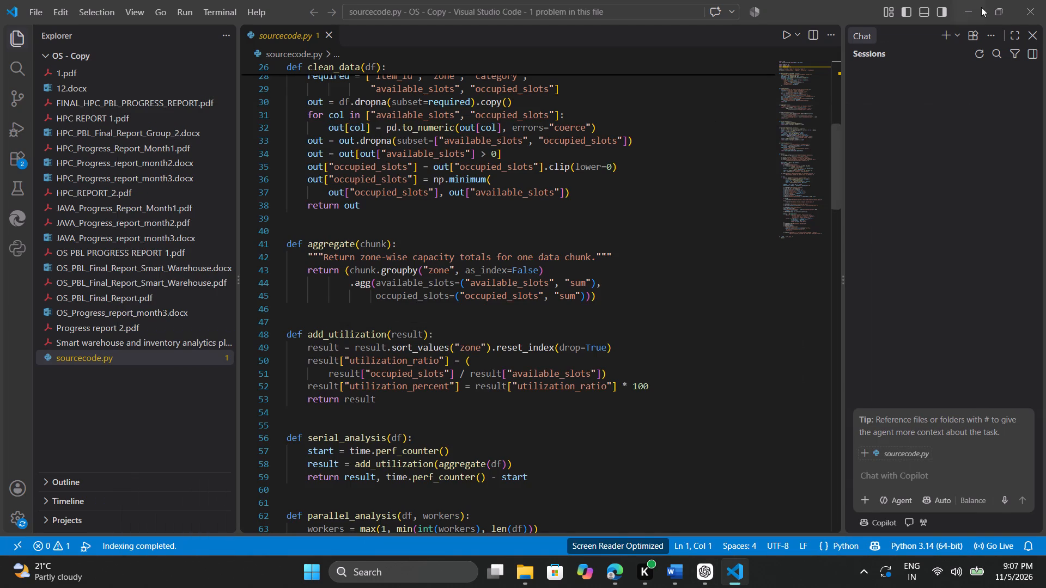